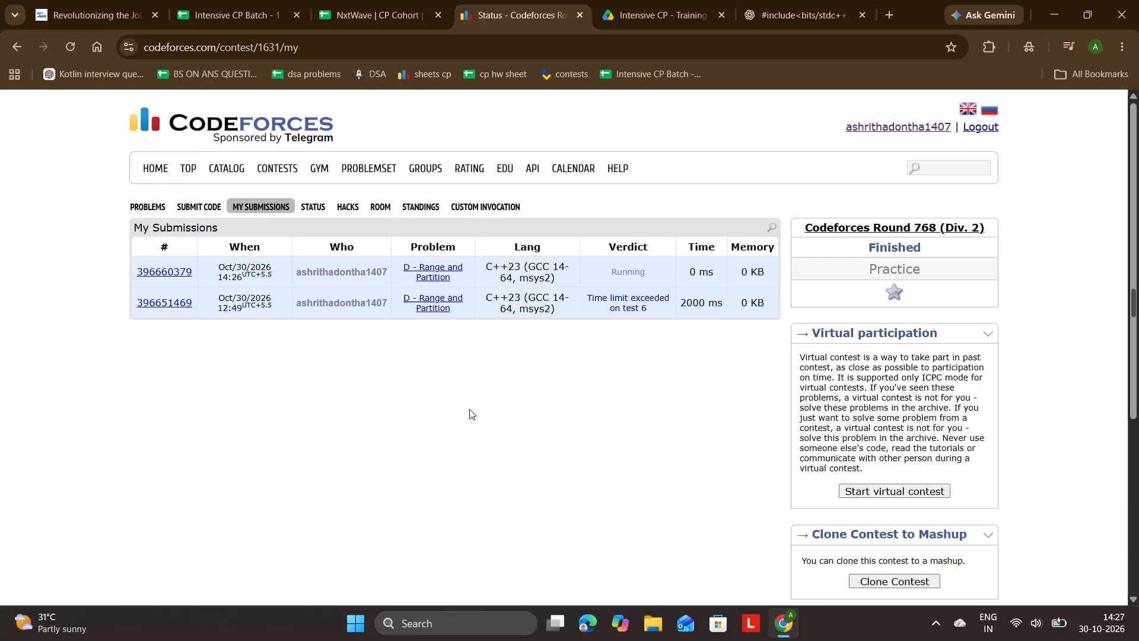
Reload the My Submissions page repeatedly to check the judging verdict of the latest D - Range and Partition submission.
key(ctrl+r)
key(ctrl+r)
key(ctrl+r)
key(ctrl+r)
key(ctrl+r)
key(ctrl+r)
key(ctrl+r)
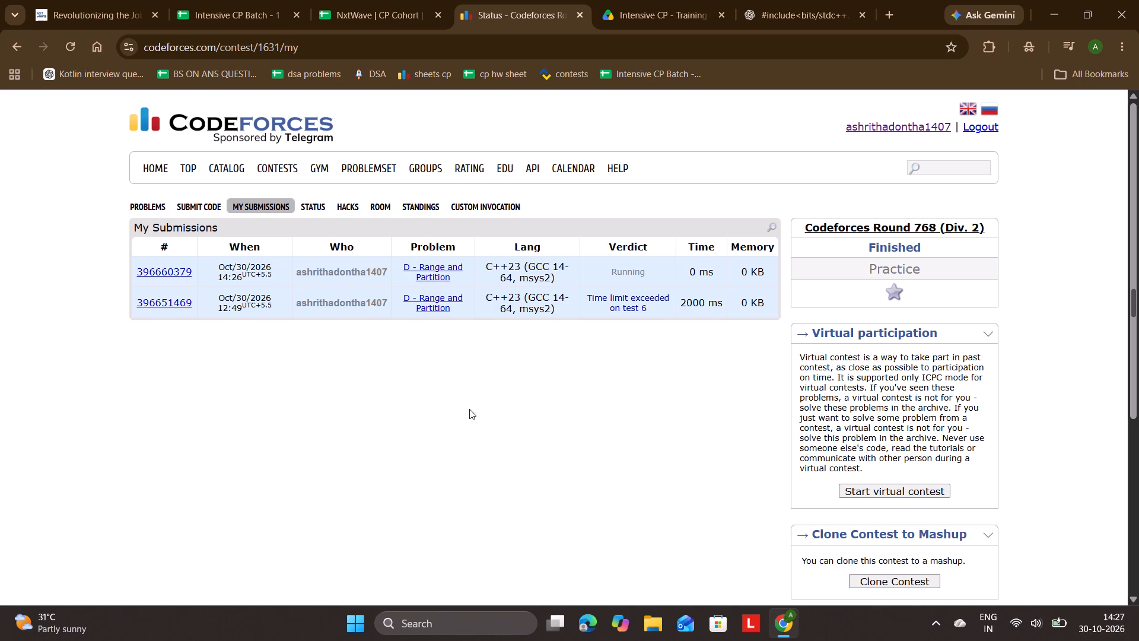
key(ctrl+r)
key(ctrl+r)
key(ctrl+r)
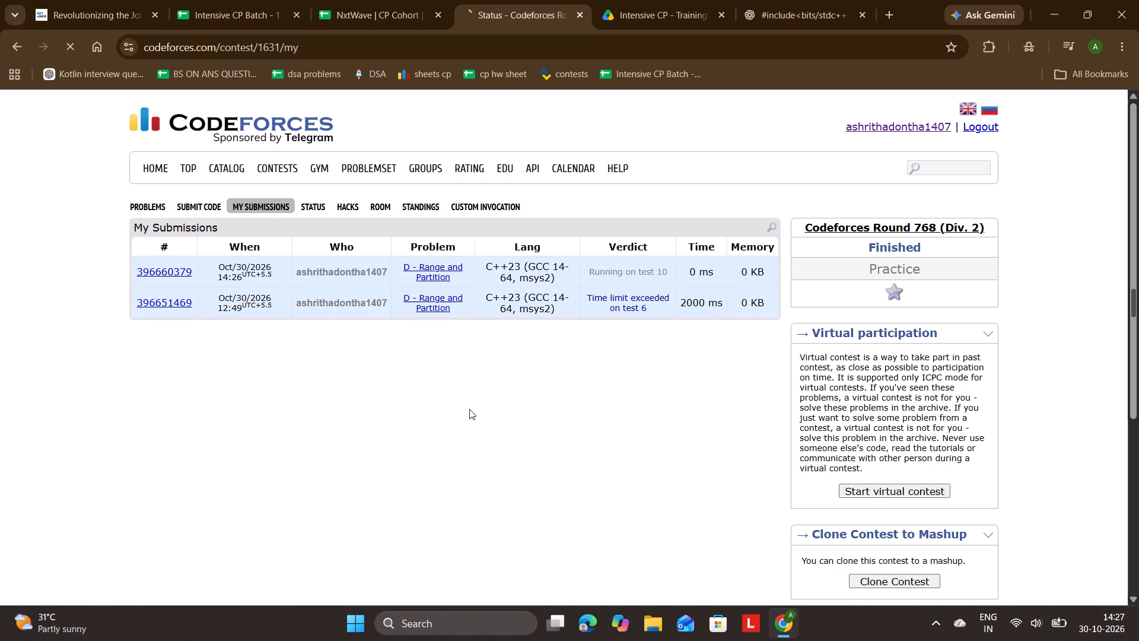
key(ctrl+r)
key(ctrl+r)
key(ctrl+r)
key(ctrl+r)
key(ctrl+r)
key(ctrl+r)
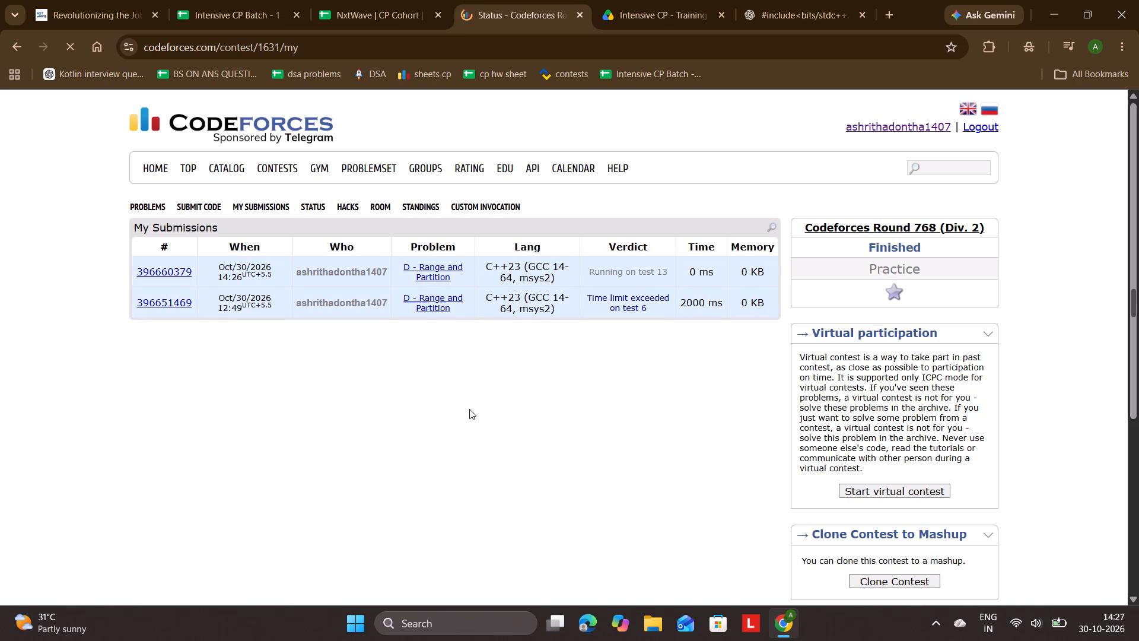
key(ctrl+r)
key(ctrl+r)
key(ctrl+r)
key(ctrl+r)
key(ctrl+r)
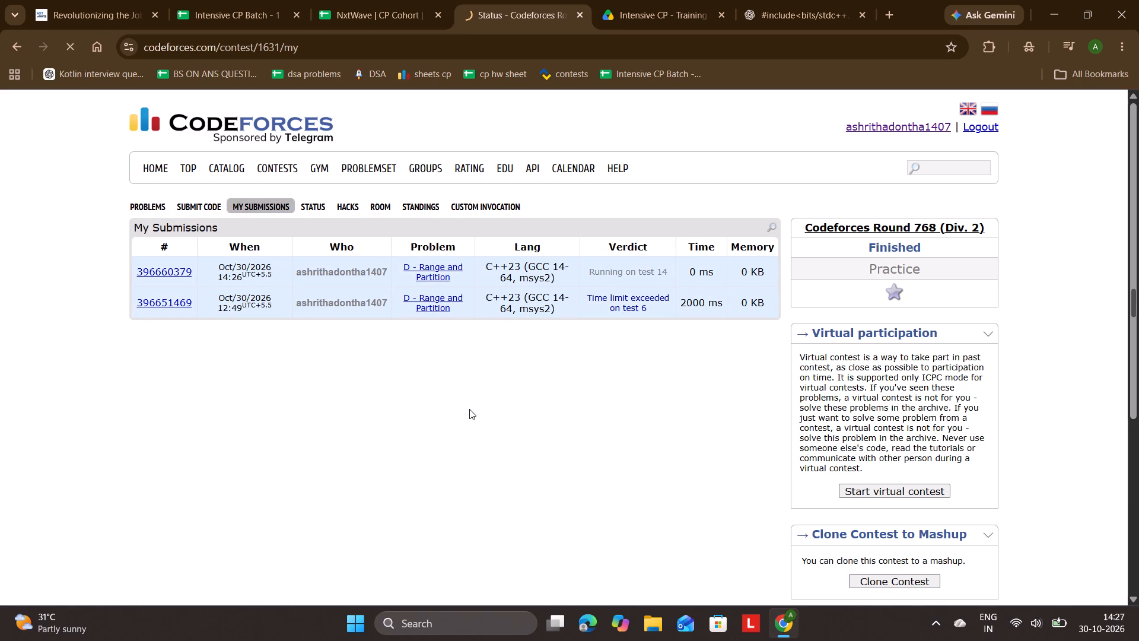
key(ctrl+r)
key(ctrl+r)
key(ctrl+r)
key(ctrl+r)
key(ctrl+r)
key(ctrl+r)
key(ctrl+r)
key(ctrl+r)
key(ctrl+r)
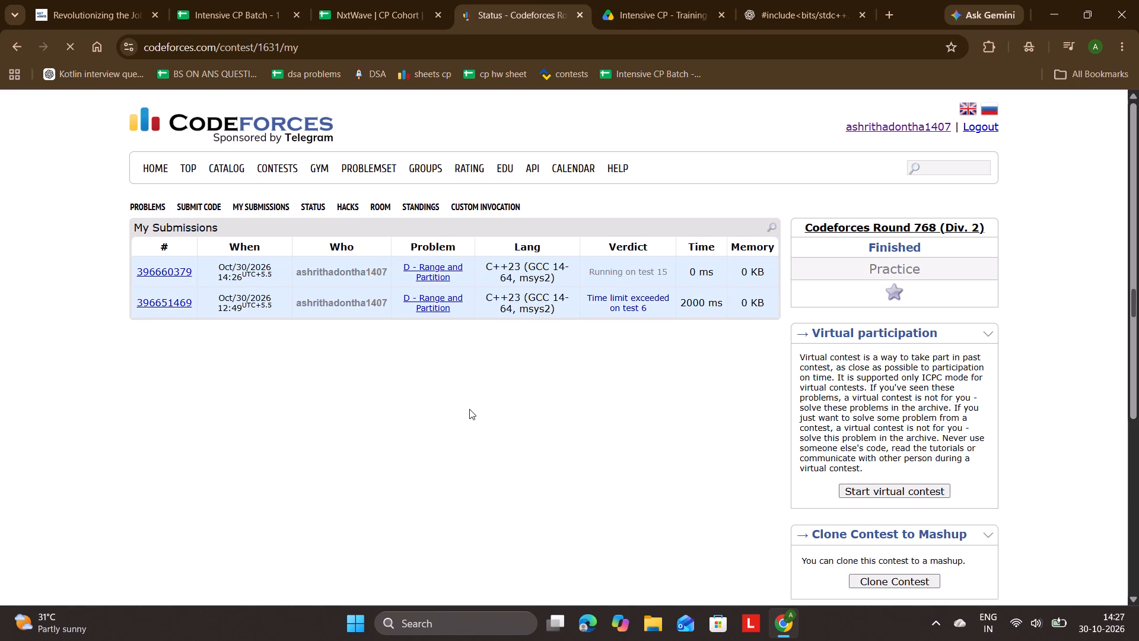
key(ctrl+r)
key(ctrl+r)
key(ctrl+r)
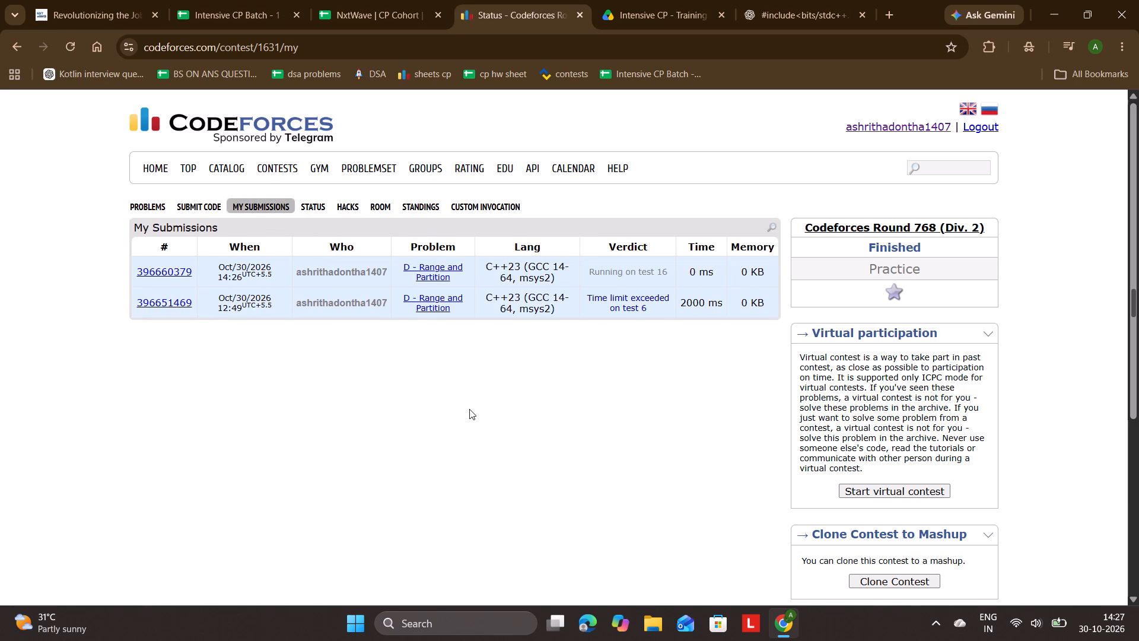
key(ctrl+r)
key(ctrl+r)
key(ctrl+r)
key(ctrl+r)
key(ctrl+r)
key(ctrl+r)
key(ctrl+r)
key(ctrl+r)
key(ctrl+r)
key(ctrl+r)
key(ctrl+r)
key(ctrl+r)
key(ctrl+r)
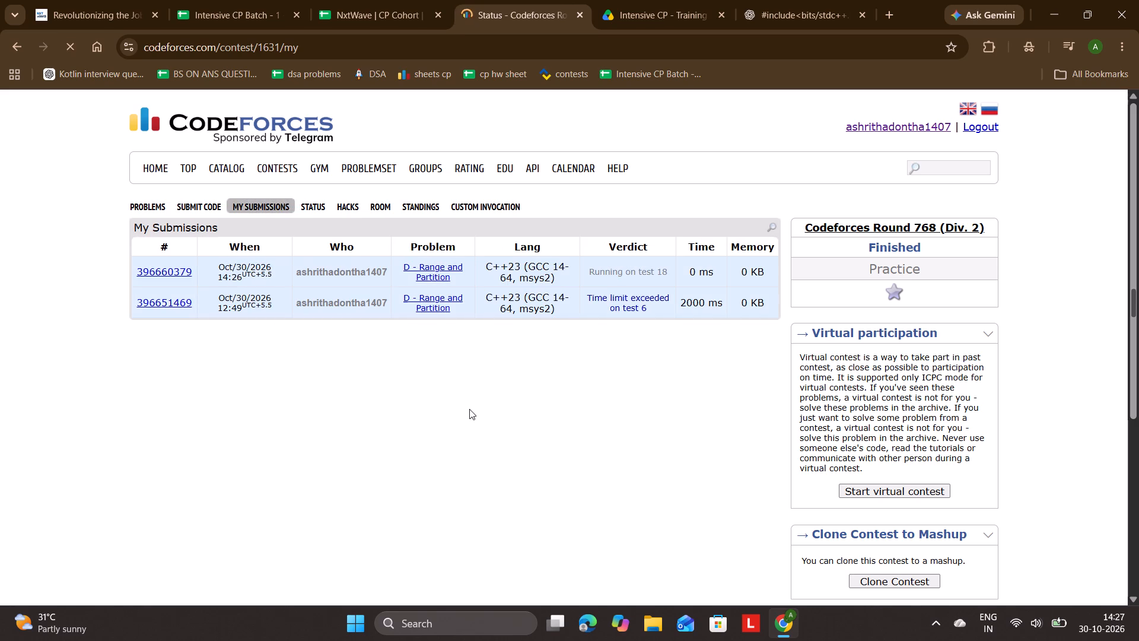
key(ctrl+r)
key(ctrl+r)
key(ctrl+r)
key(ctrl+r)
key(ctrl+r)
key(ctrl+r)
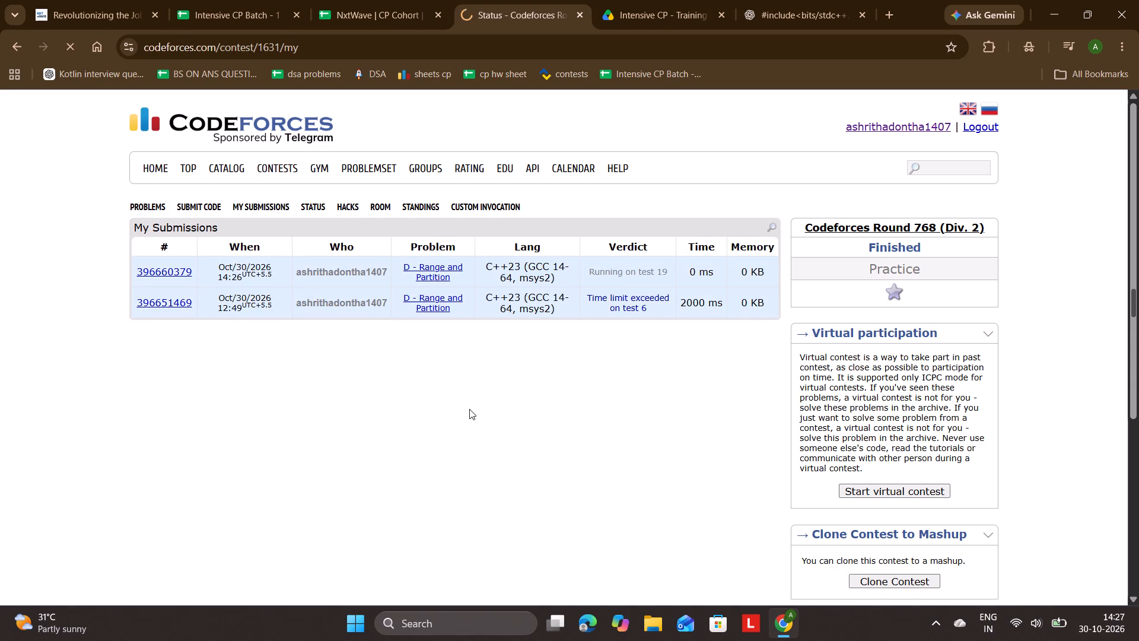
key(ctrl+r)
key(ctrl+r)
key(ctrl+r)
key(ctrl+r)
key(ctrl+r)
key(ctrl+r)
key(ctrl+r)
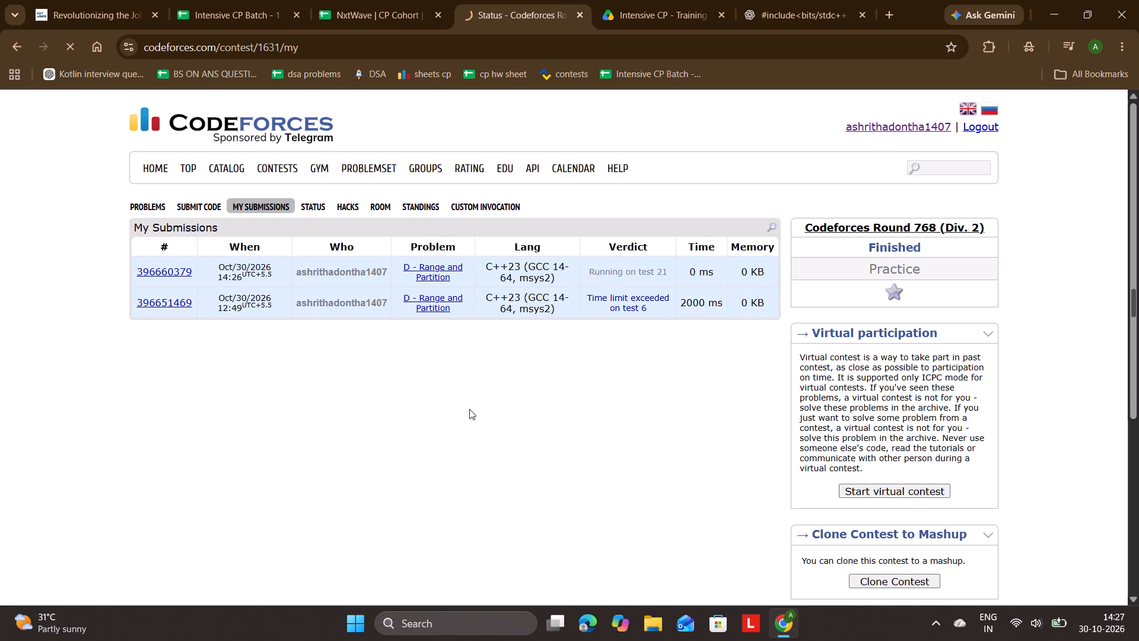
key(ctrl+r)
key(ctrl+r)
key(ctrl+r)
key(ctrl+r)
key(ctrl+r)
key(ctrl+r)
key(ctrl+r)
key(ctrl+r)
key(ctrl+r)
key(ctrl+r)
key(ctrl+r)
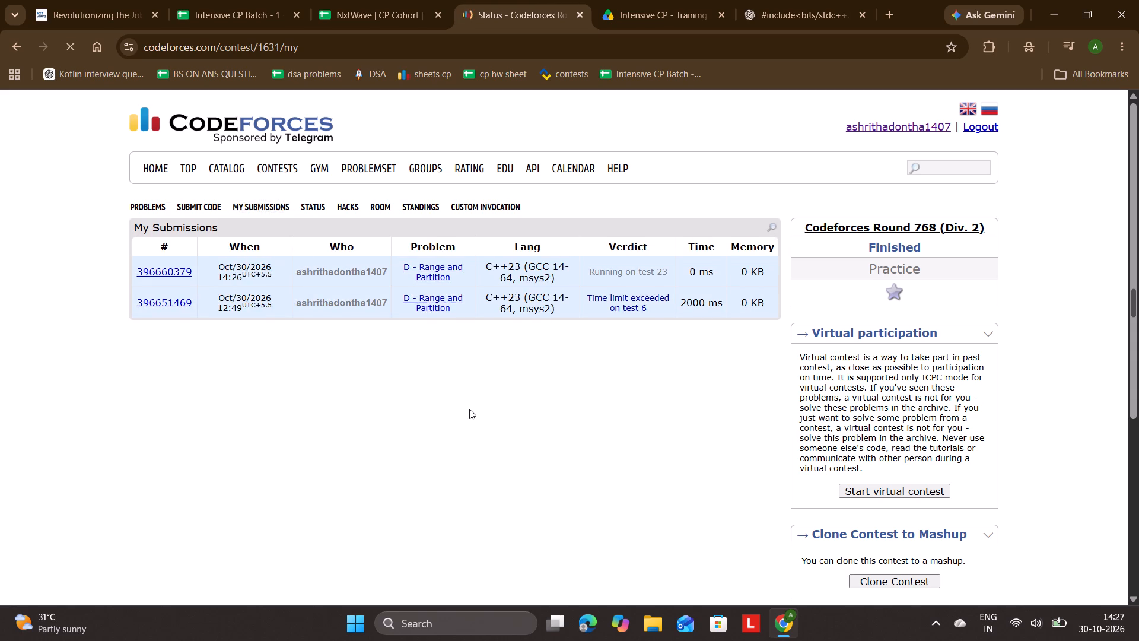
key(ctrl+r)
key(ctrl+r)
key(ctrl+r)
key(ctrl+r)
key(ctrl+r)
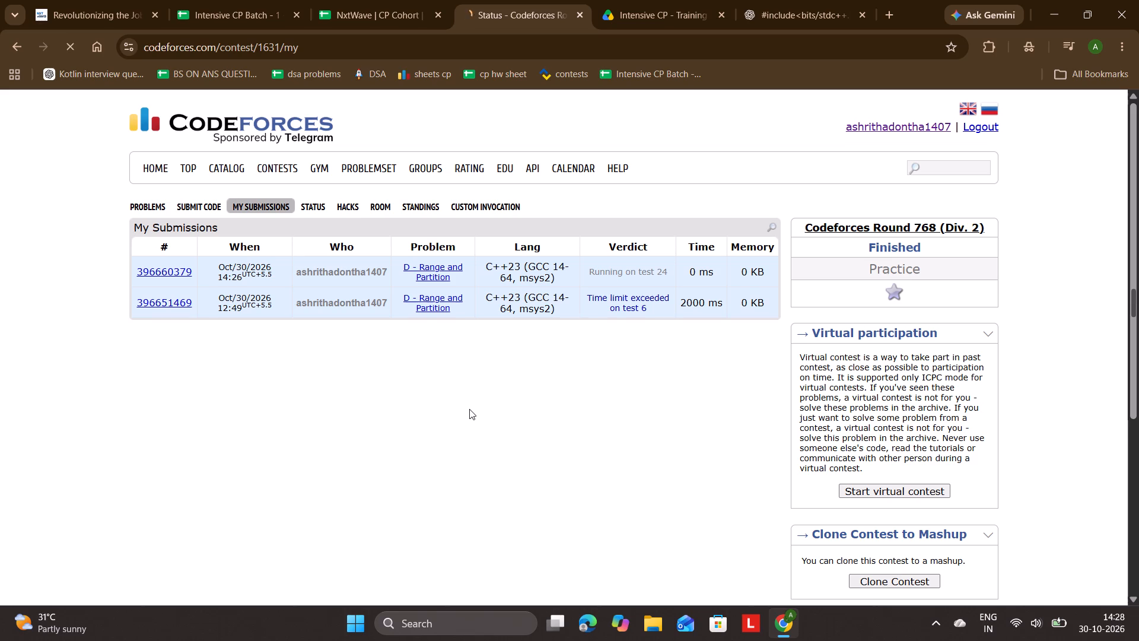
key(ctrl+r)
key(ctrl+r)
key(ctrl+r)
key(ctrl+r)
key(ctrl+r)
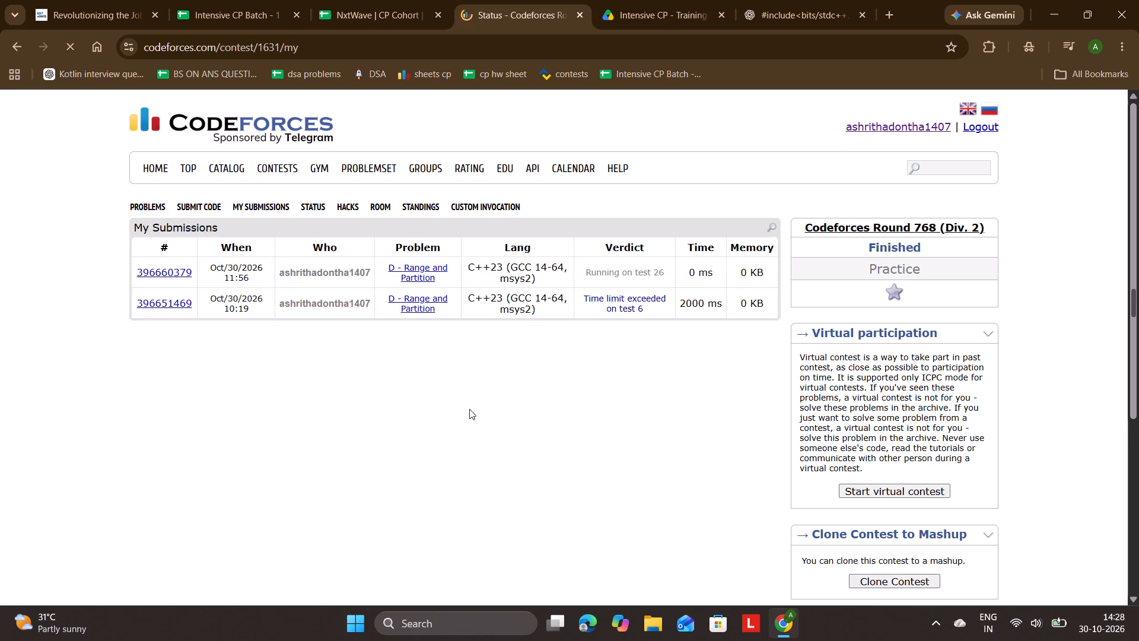
key(ctrl+r)
key(ctrl+r)
key(ctrl+r)
key(ctrl+r)
key(ctrl+r)
key(ctrl+r)
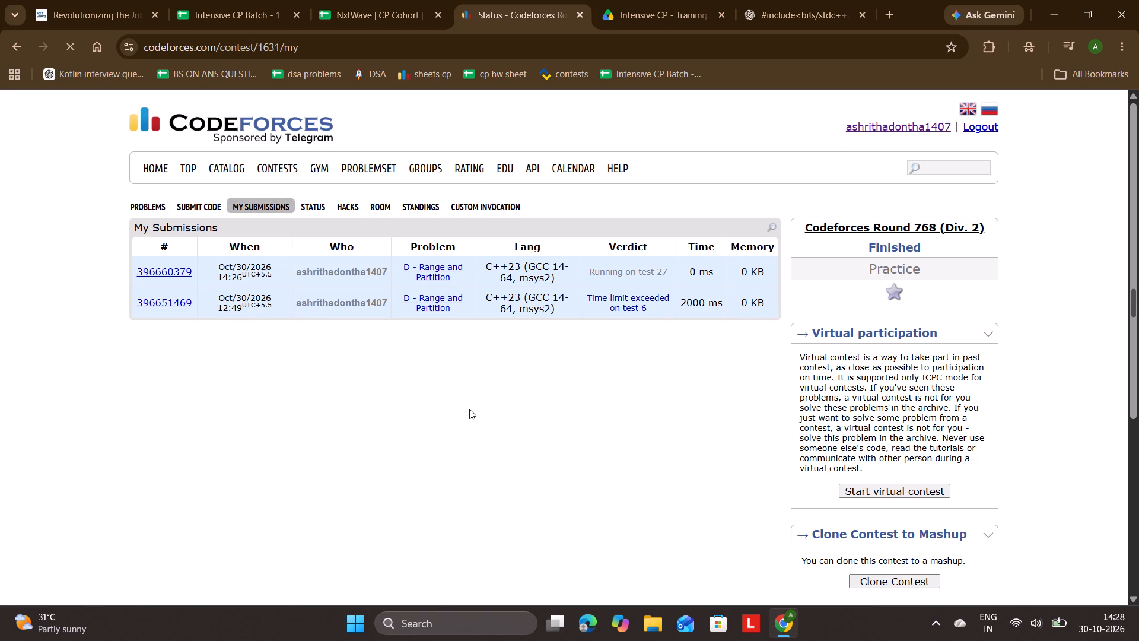
key(ctrl+r)
key(ctrl+r)
key(ctrl+r)
key(ctrl+r)
key(ctrl+r)
key(ctrl+r)
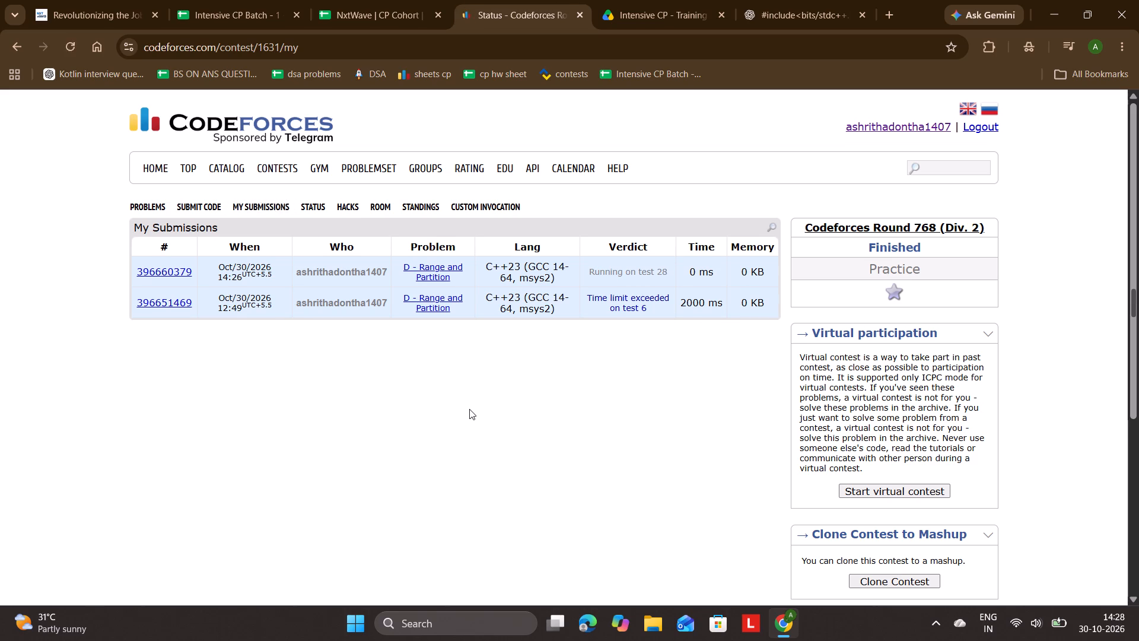
key(ctrl+r)
key(ctrl+r)
key(ctrl+r)
key(ctrl+r)
key(ctrl+r)
key(ctrl+r)
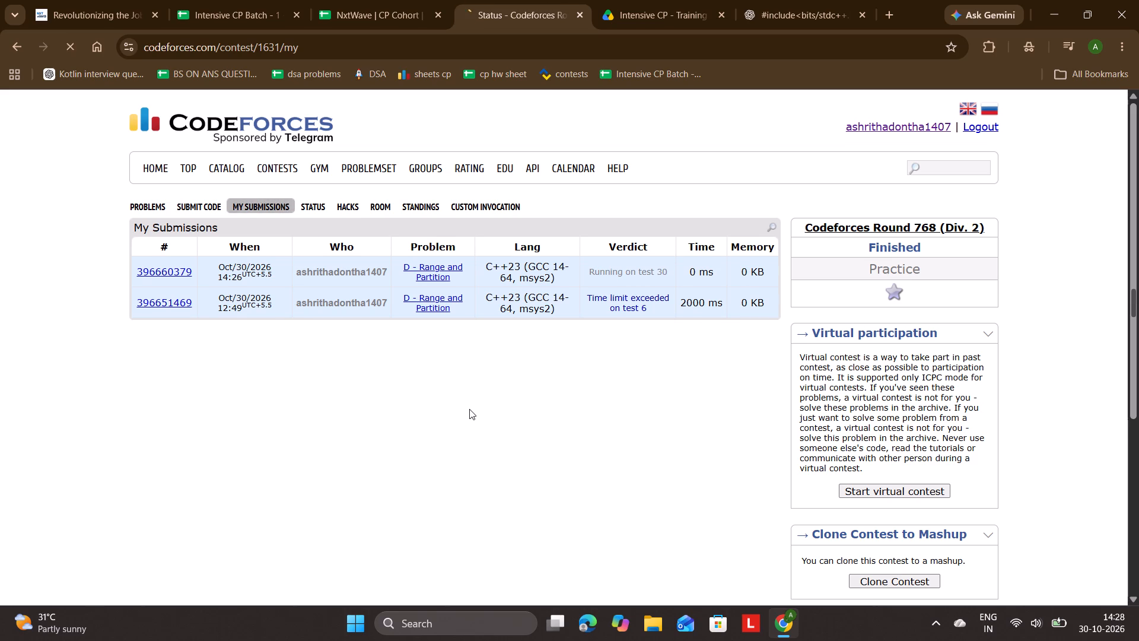
key(ctrl+r)
key(ctrl+r)
key(ctrl+r)
key(ctrl+r)
key(ctrl+r)
key(ctrl+r)
key(ctrl+r)
key(ctrl+r)
key(ctrl+r)
key(ctrl+r)
key(ctrl+r)
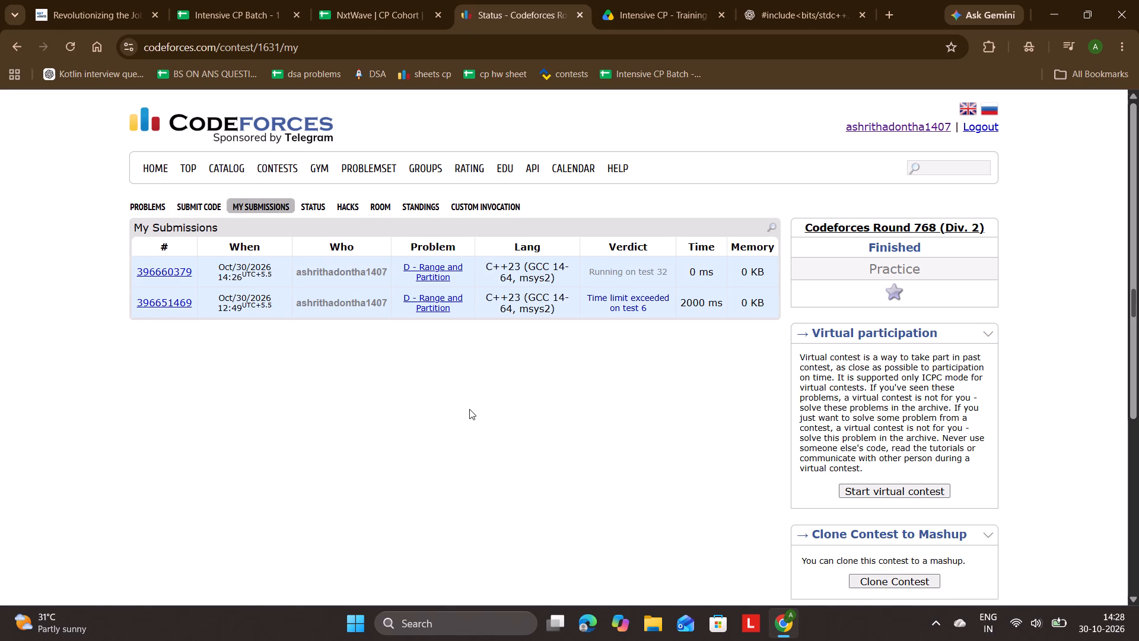
key(ctrl+r)
key(ctrl+r)
key(ctrl+r)
key(ctrl+r)
key(ctrl+r)
key(ctrl+r)
key(ctrl+r)
key(ctrl+r)
key(ctrl+r)
key(ctrl+r)
key(ctrl+r)
key(ctrl+r)
Launch the Brave browser and open YouTube in a new tab.
click(405, 616)
text(br)
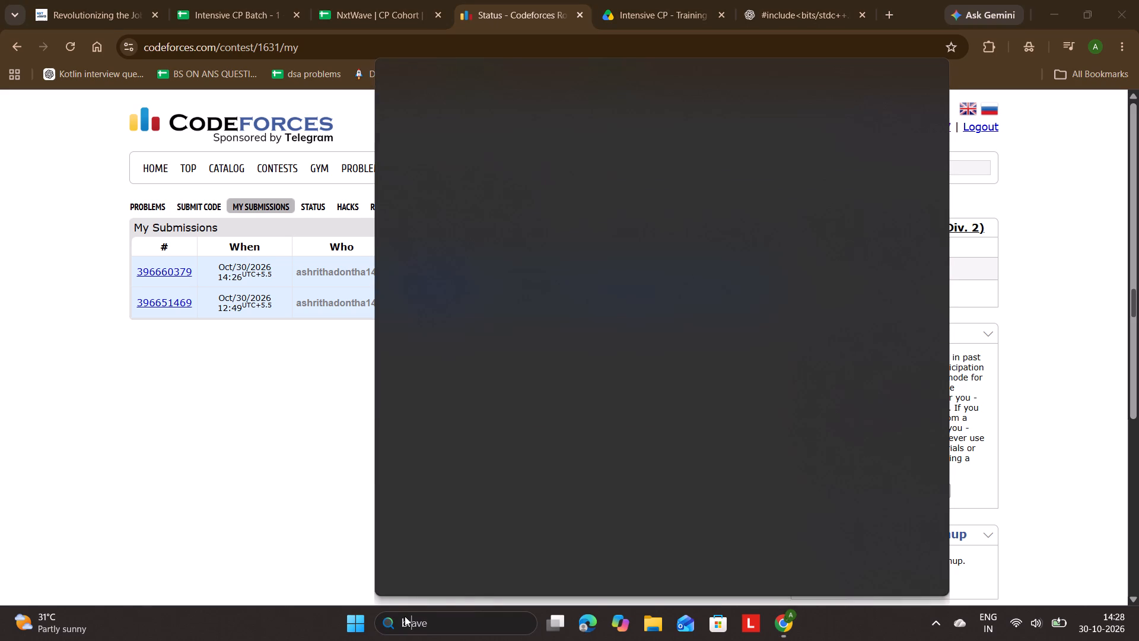
key(Return)
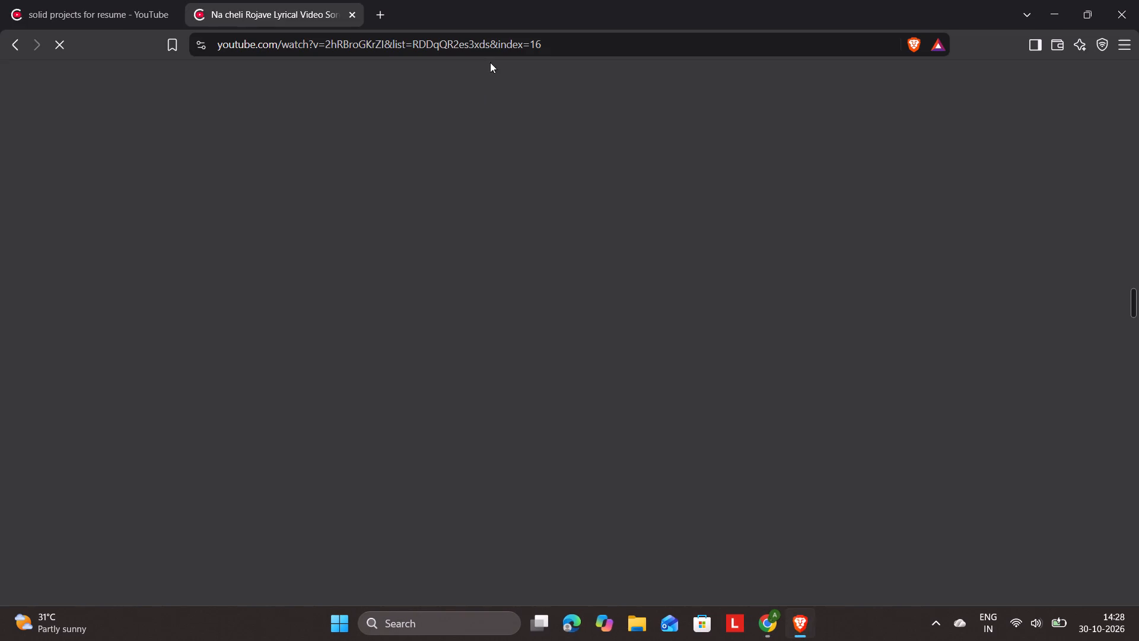
click(386, 18)
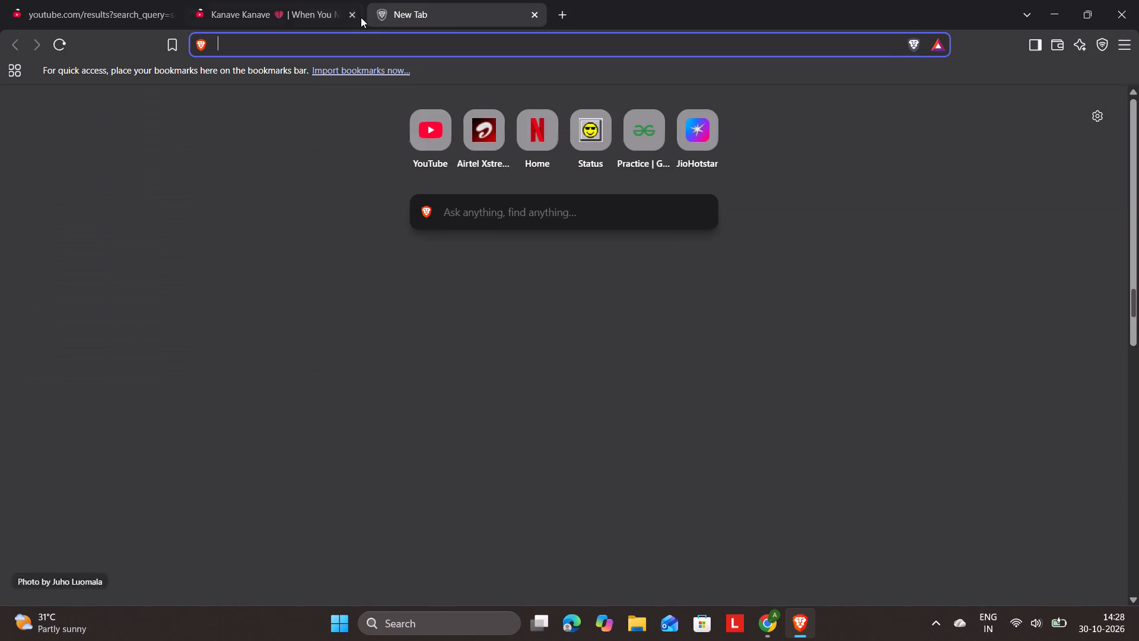
click(427, 144)
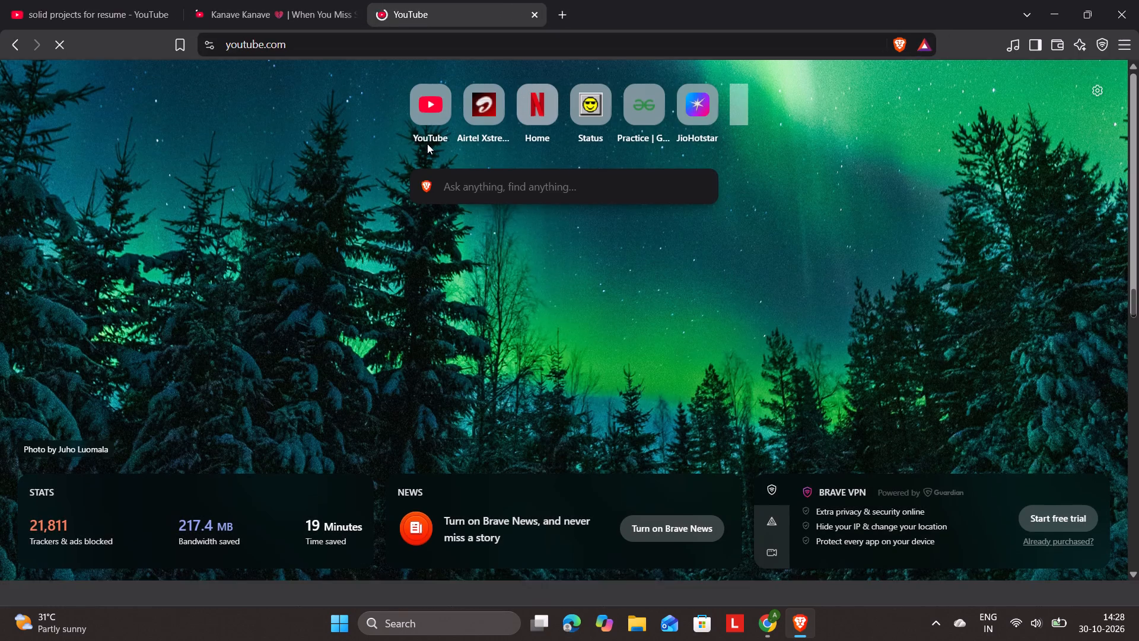
Switch back to Chrome and reload My Submissions to check the latest submission's verdict.
click(671, 220)
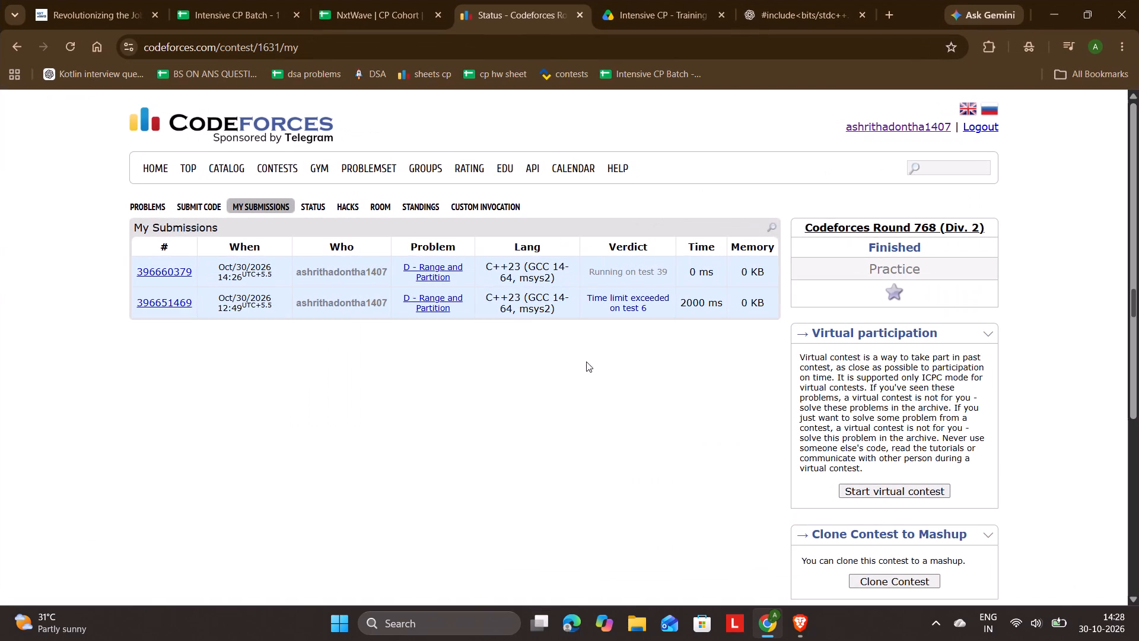
key(ctrl+r)
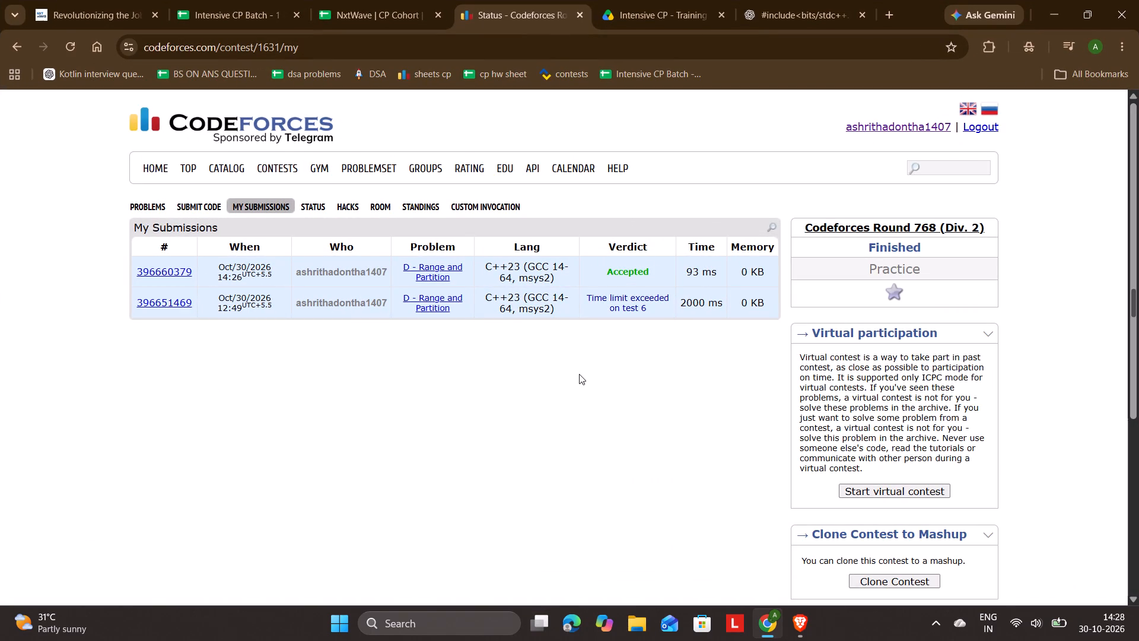
Go back from My Submissions to the problem statement of D. Range and Partition.
scroll(579, 374, right, 3)
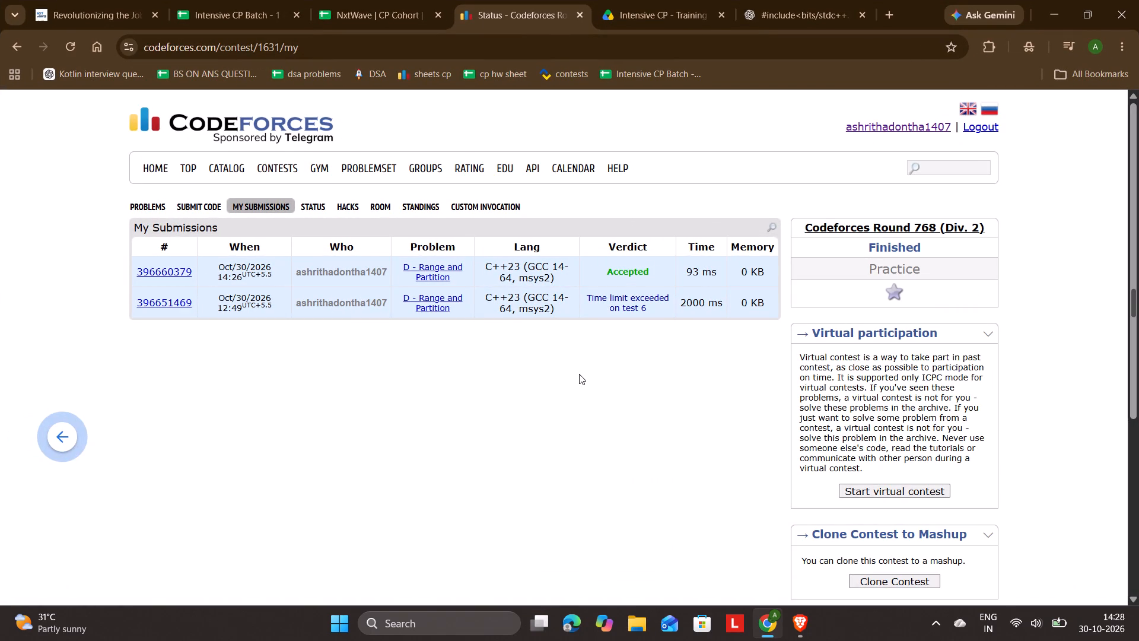
scroll(579, 374, right, 12)
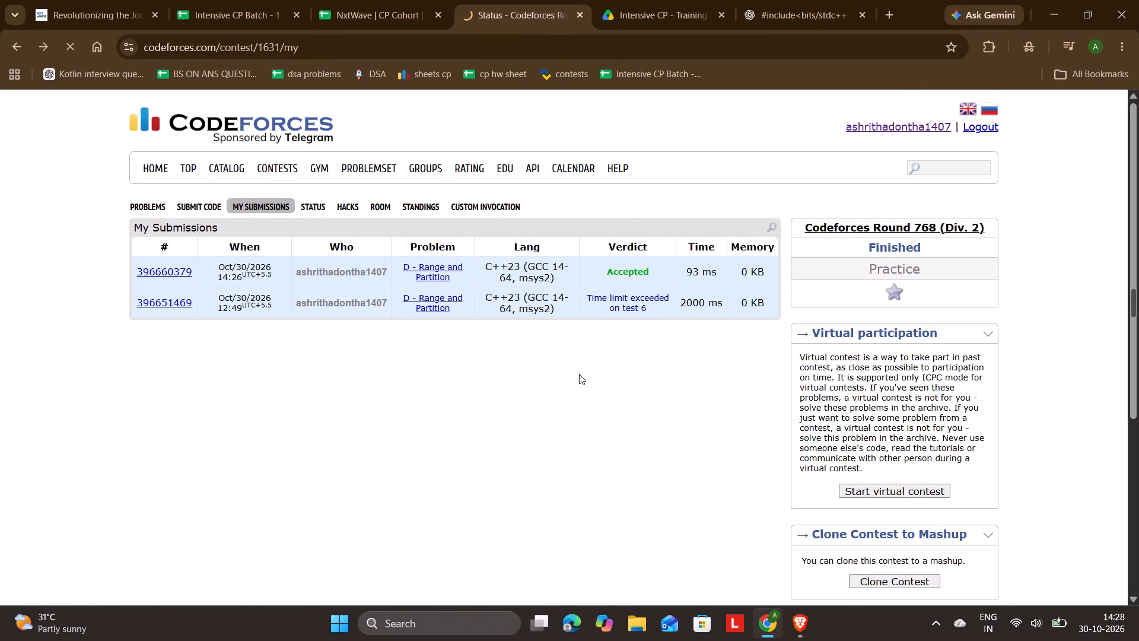
scroll(579, 374, right, 6)
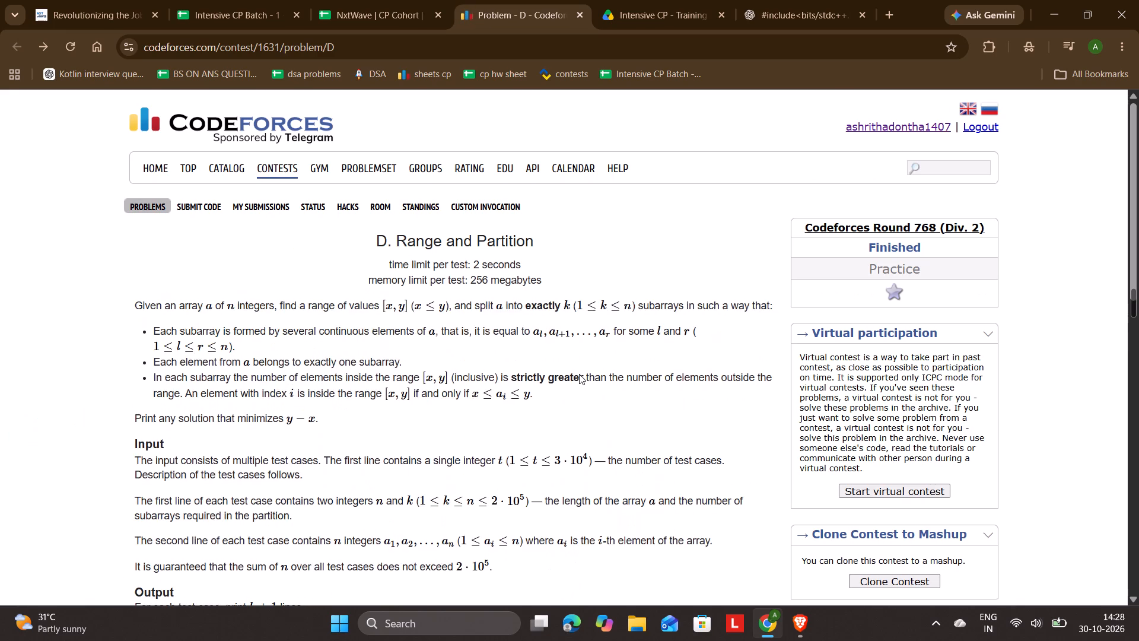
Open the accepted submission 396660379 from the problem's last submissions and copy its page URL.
scroll(579, 374, down, 5)
click(833, 383)
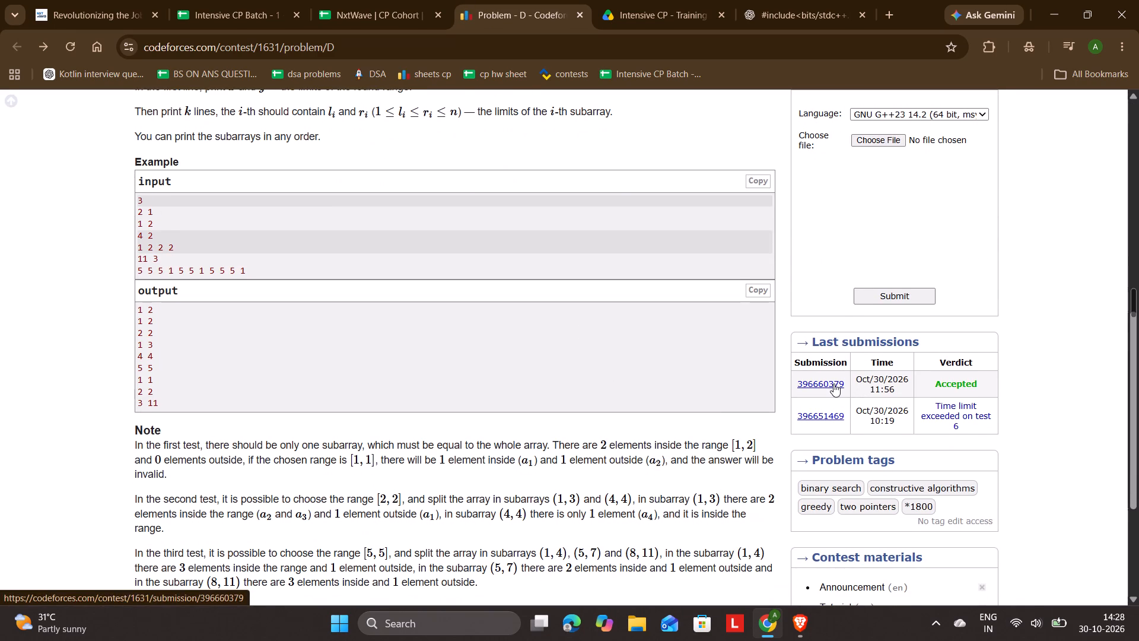
triple_click(298, 45)
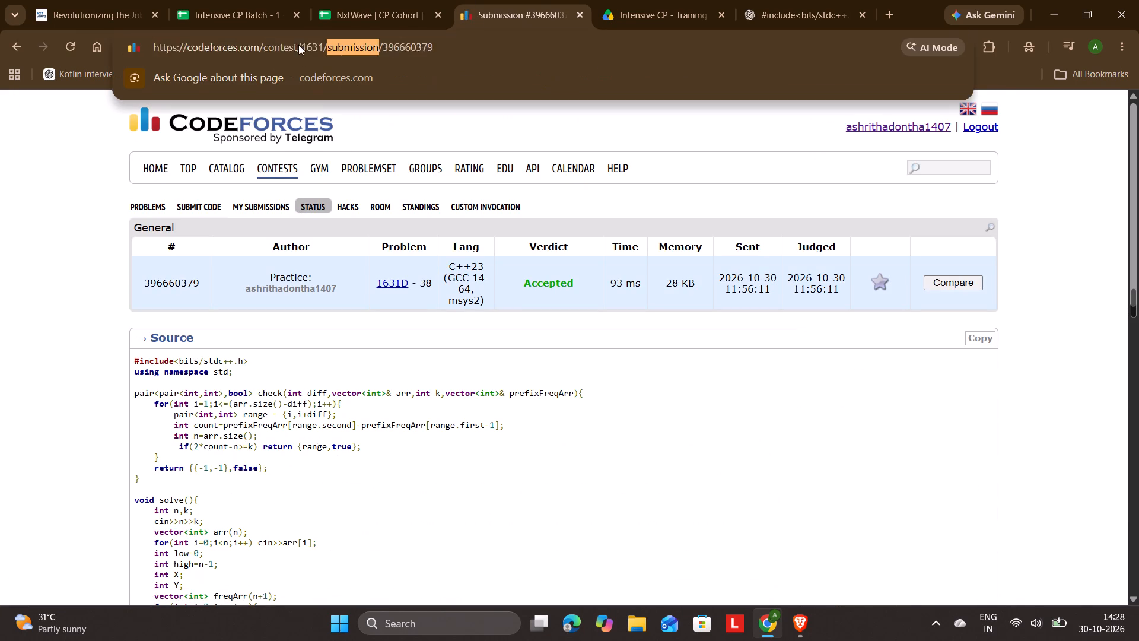
key(ctrl+c)
key(ctrl+c)
In the Intensive CP Batch - 1 homework sheet, open the problem link in C195 to check it, close that page and return to the sheet.
click(246, 0)
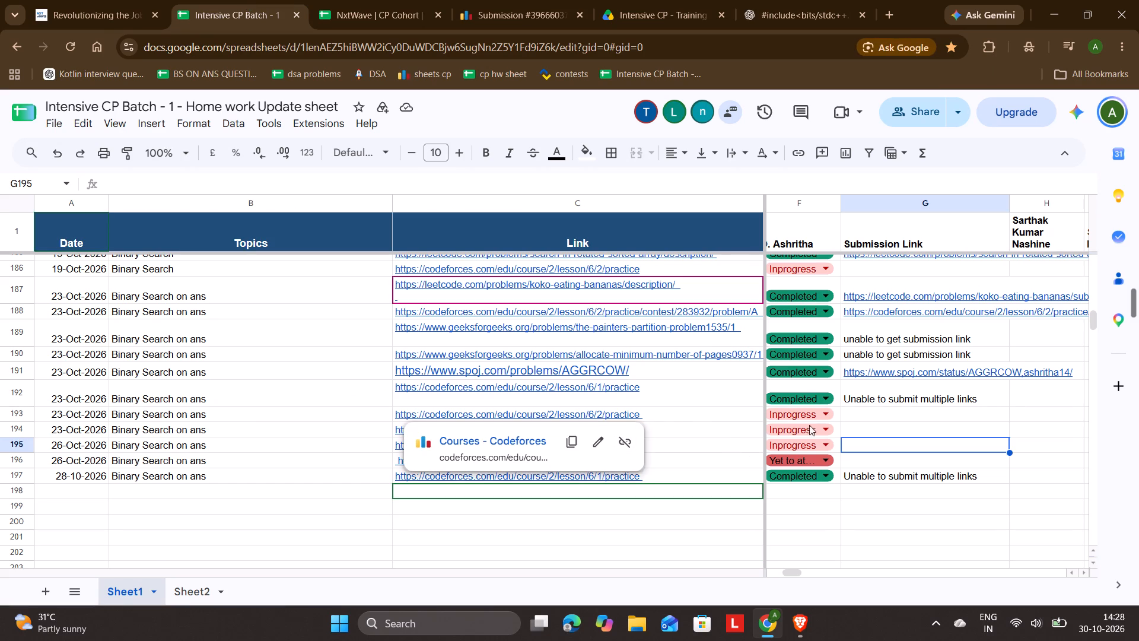
click(664, 449)
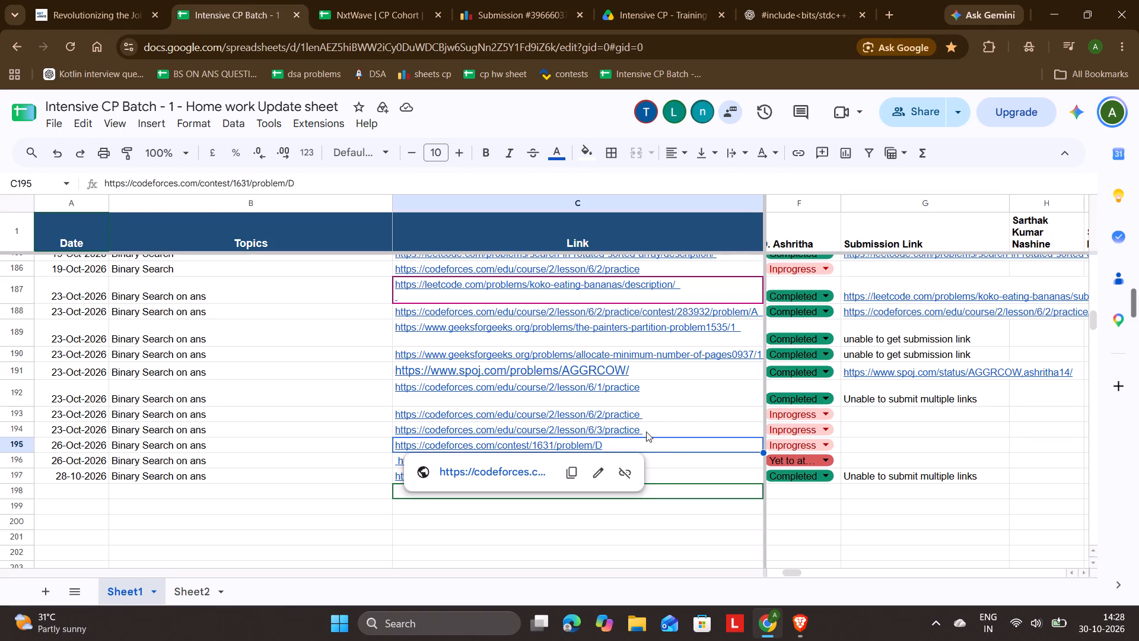
click(512, 466)
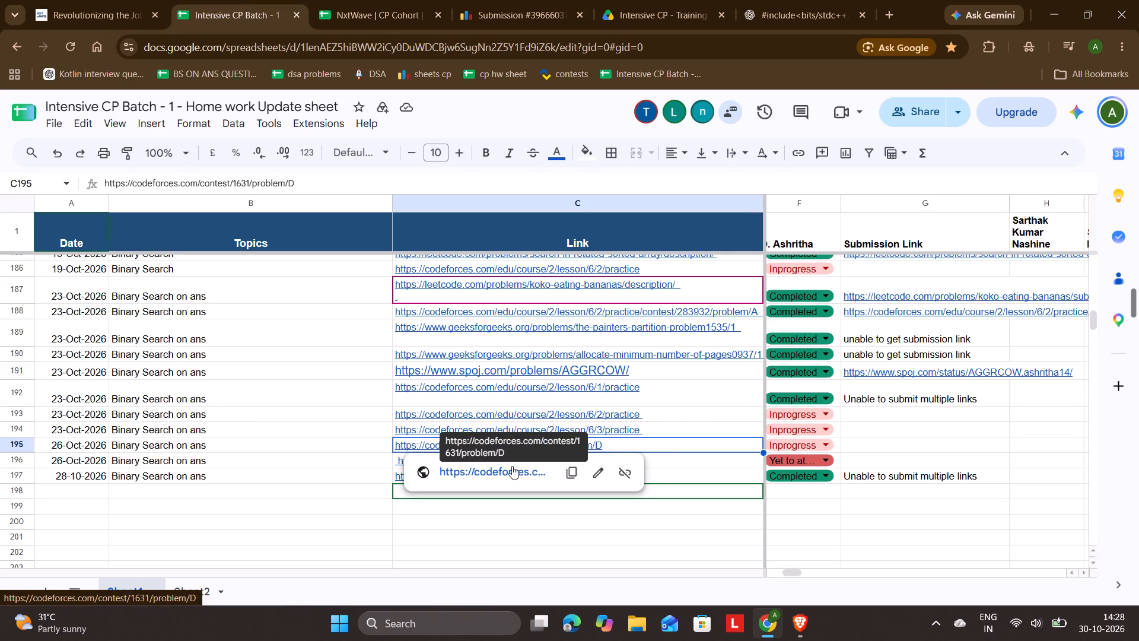
scroll(484, 339, down, 1)
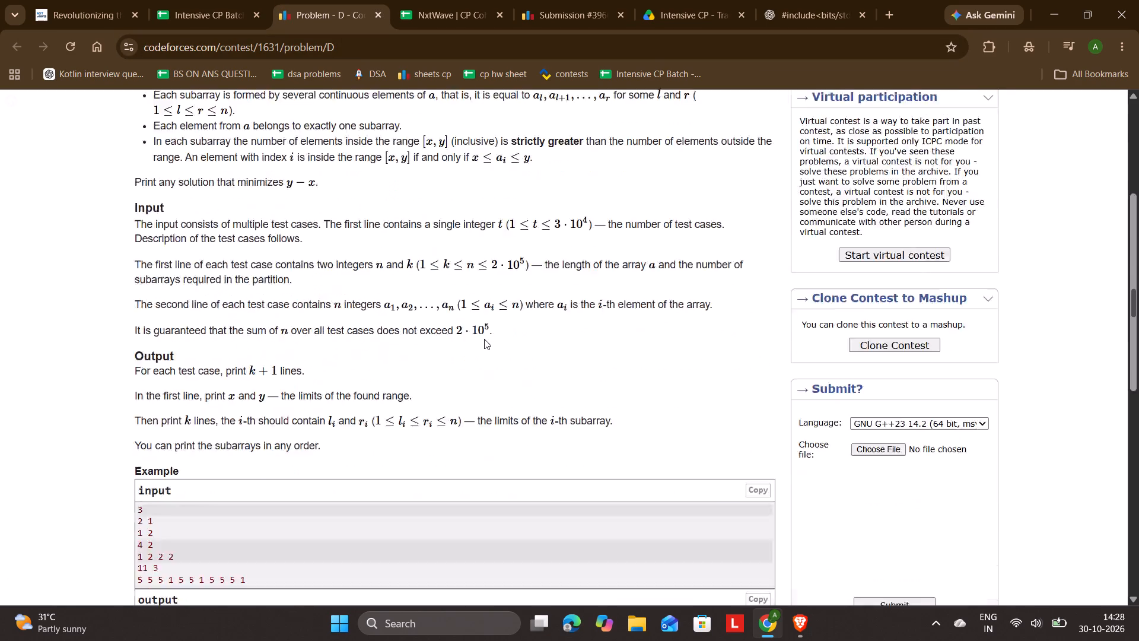
scroll(484, 339, down, 3)
click(380, 18)
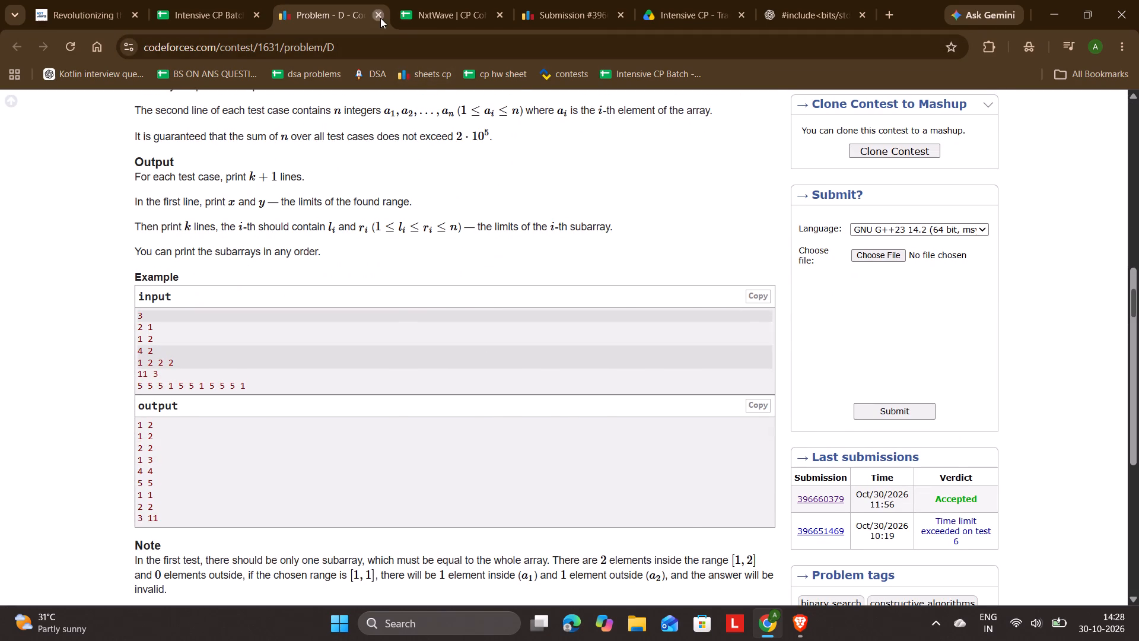
click(100, 0)
click(189, 0)
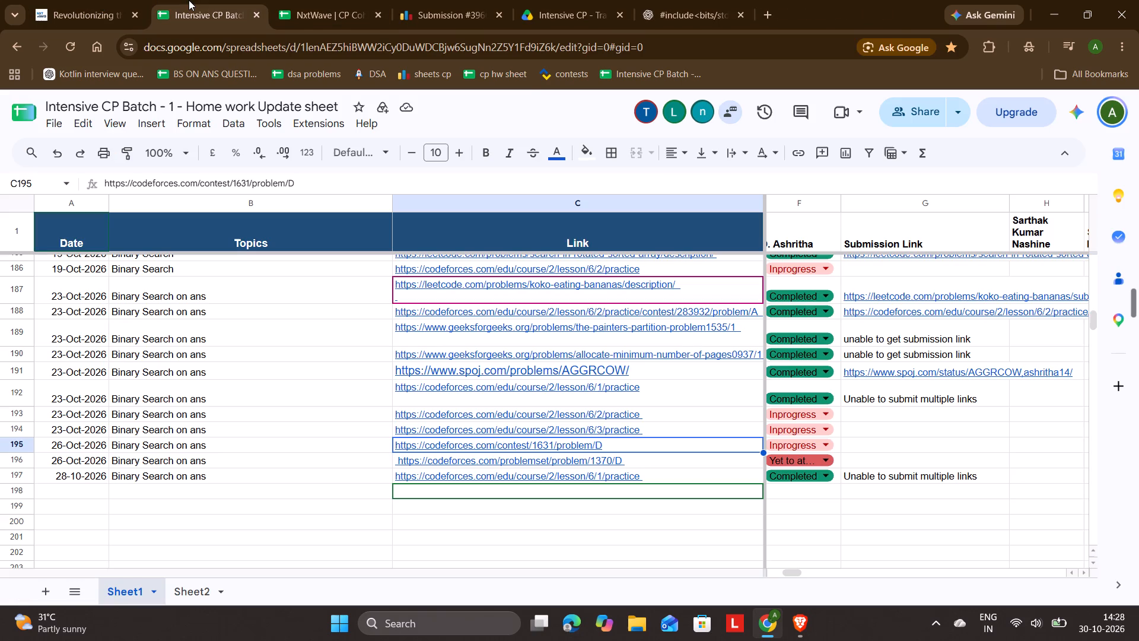
Set the status in cell F195, for the contest/1631/problem/D row, to Completed.
click(785, 446)
click(794, 459)
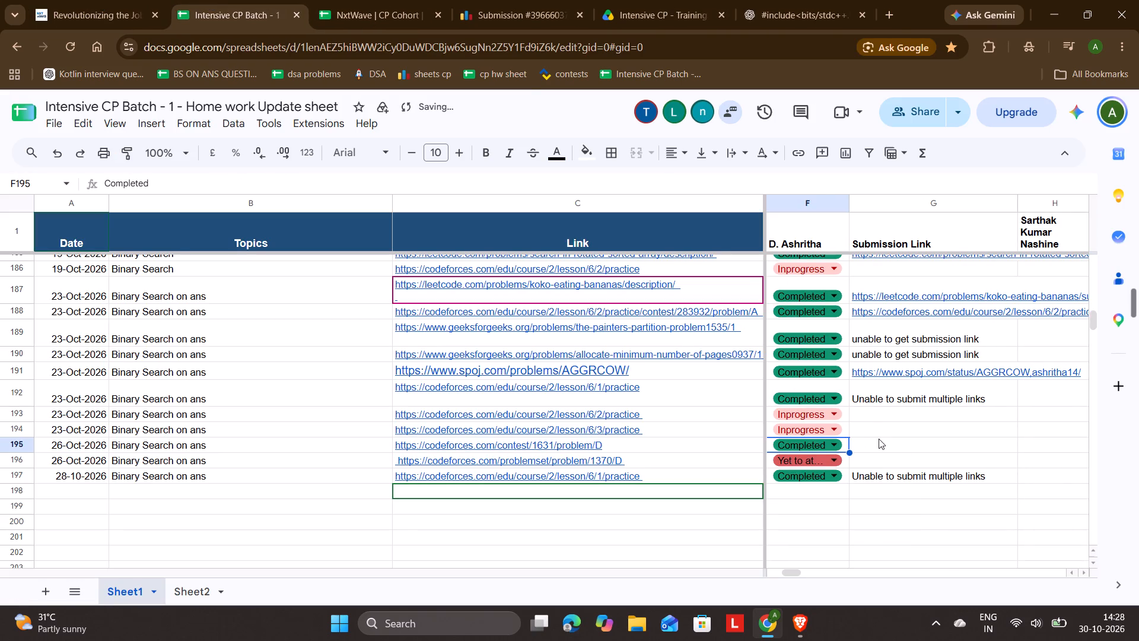
Paste the copied submission link into cell G195, then clear the cell and paste the link in again.
click(879, 439)
key(ctrl+v)
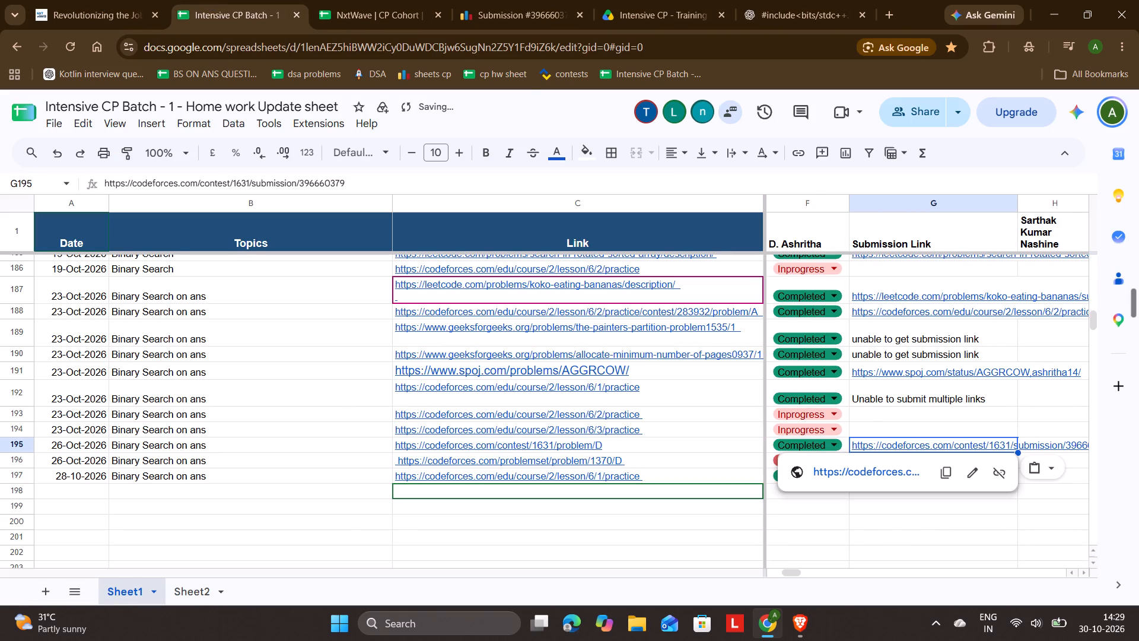
click(944, 427)
click(990, 484)
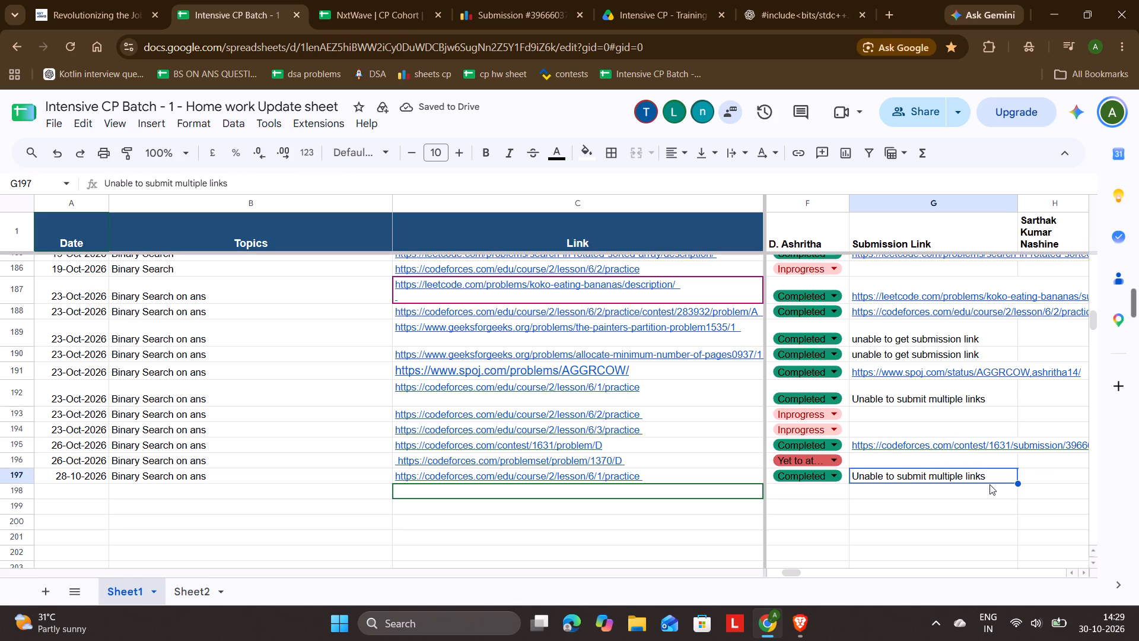
click(922, 446)
double_click(922, 446)
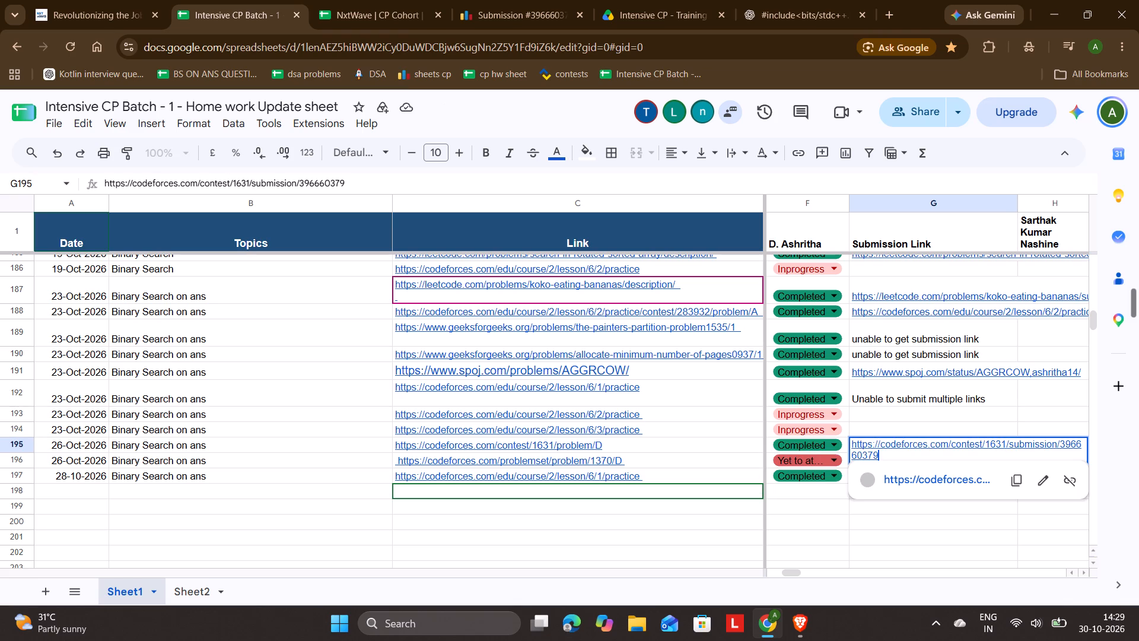
key(ctrl+a)
key(BackSpace)
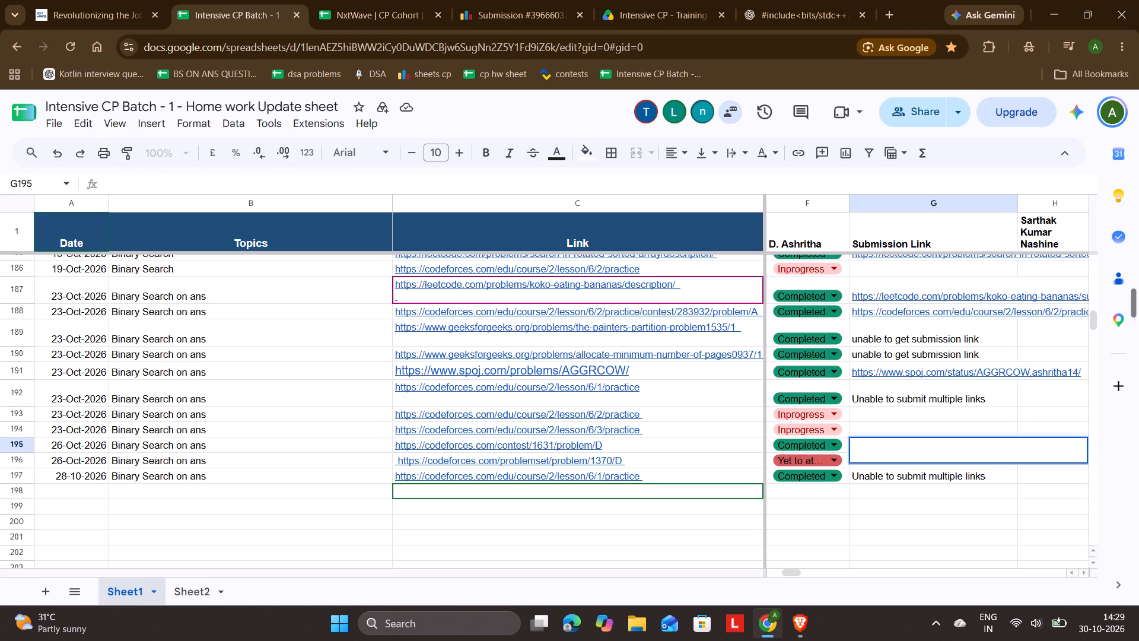
key(ctrl+v)
click(1001, 525)
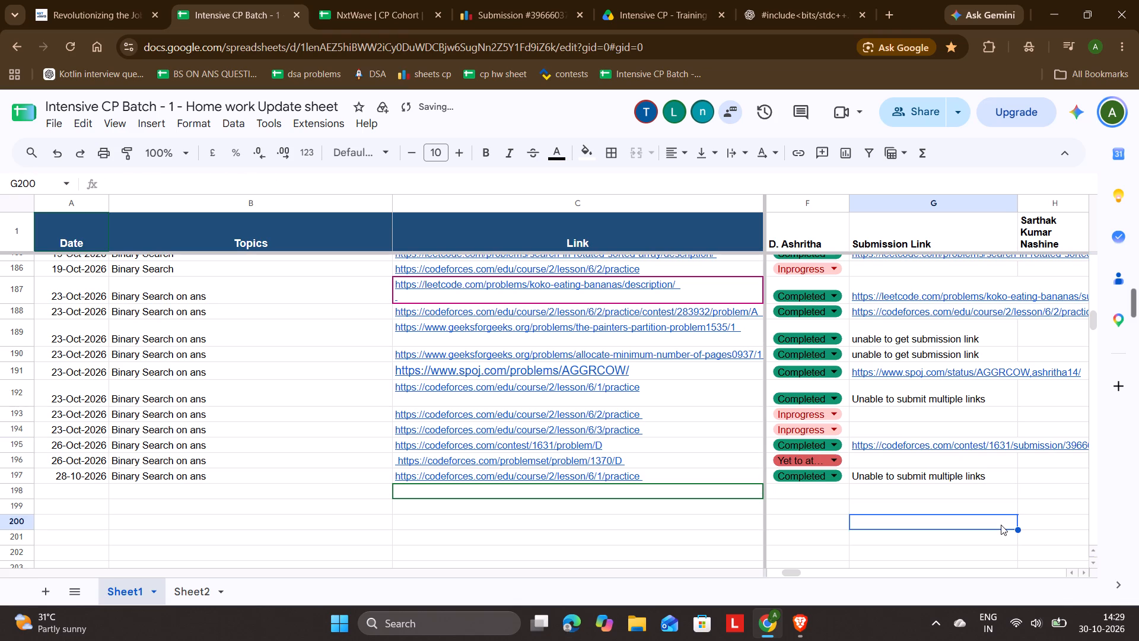
Examine the Submission Link entries in column G for the earlier Two Pointers and Binary Search rows, including G179, G180 and G183.
scroll(968, 447, up, 1)
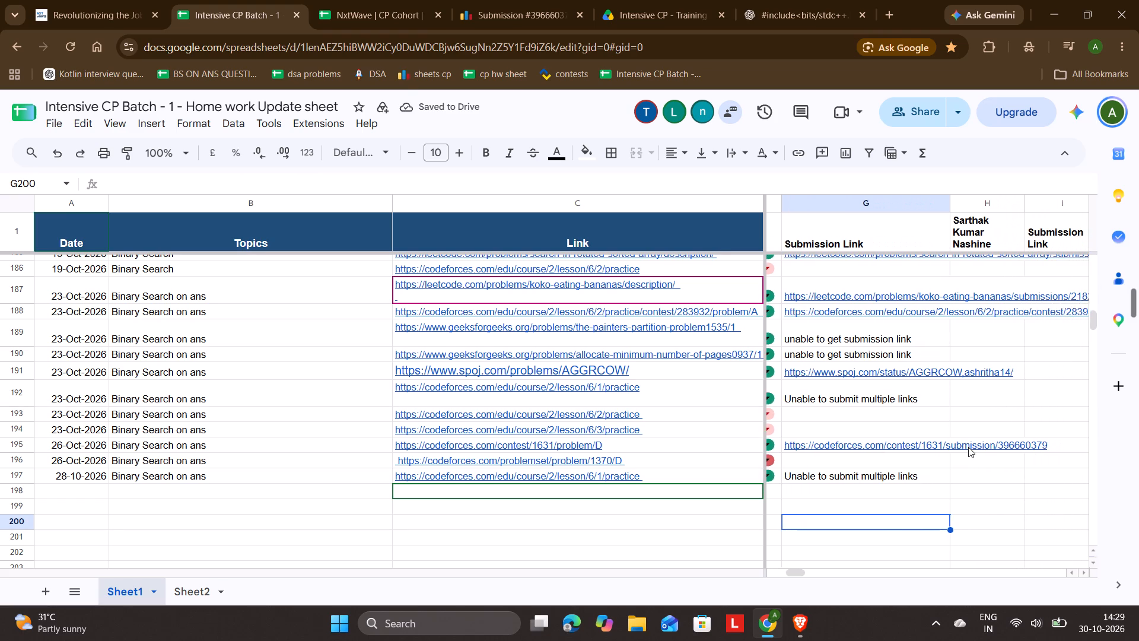
scroll(968, 447, up, 1)
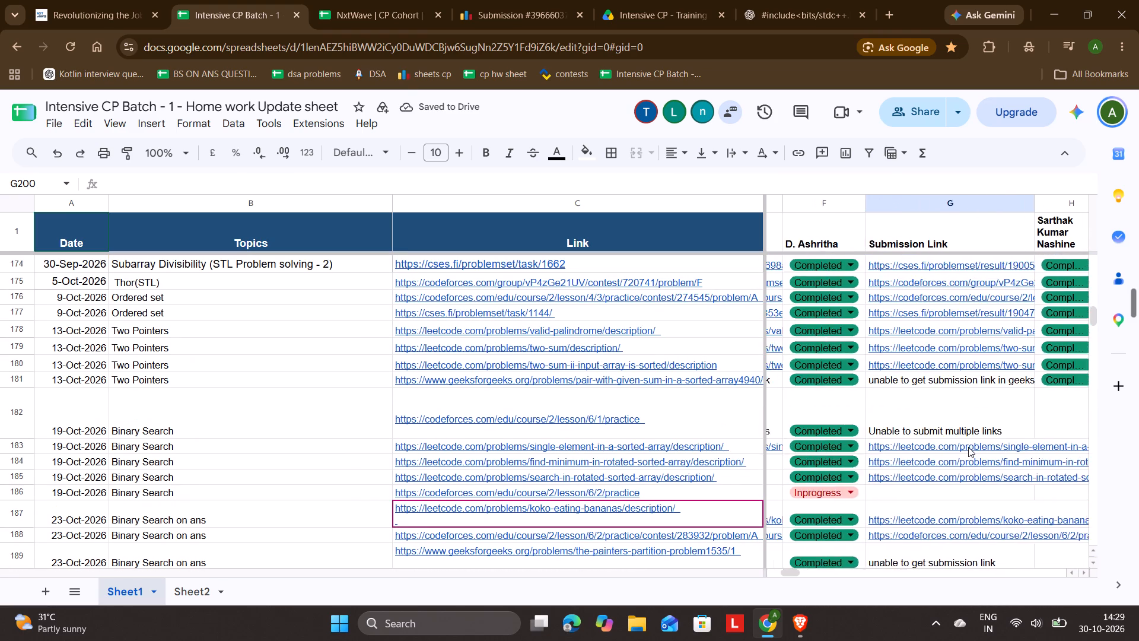
scroll(968, 447, left, 3)
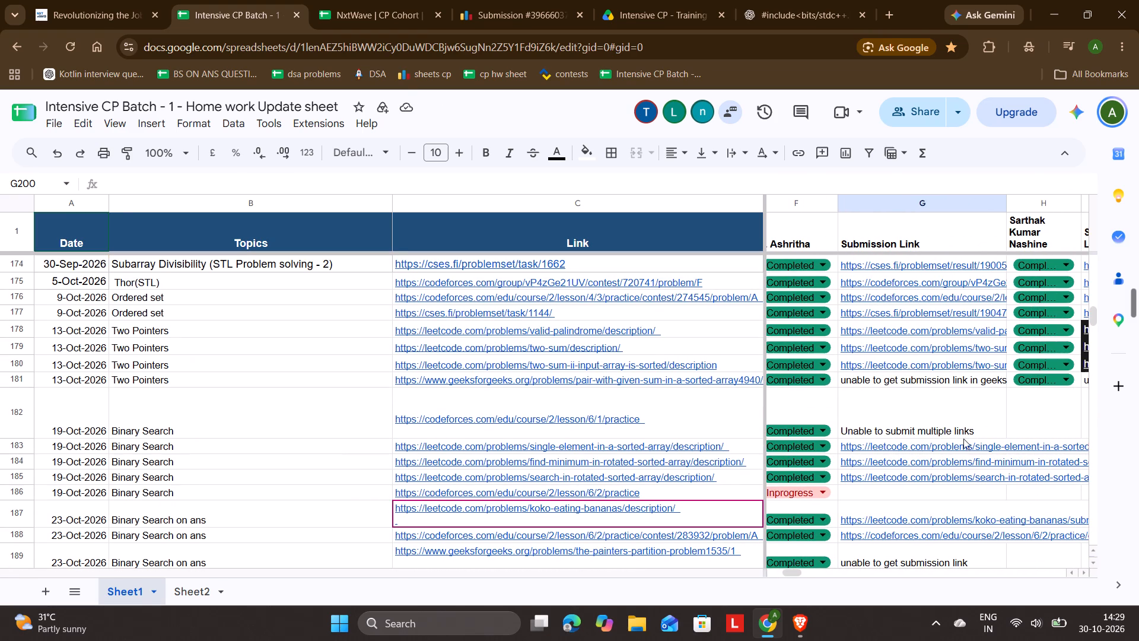
click(914, 347)
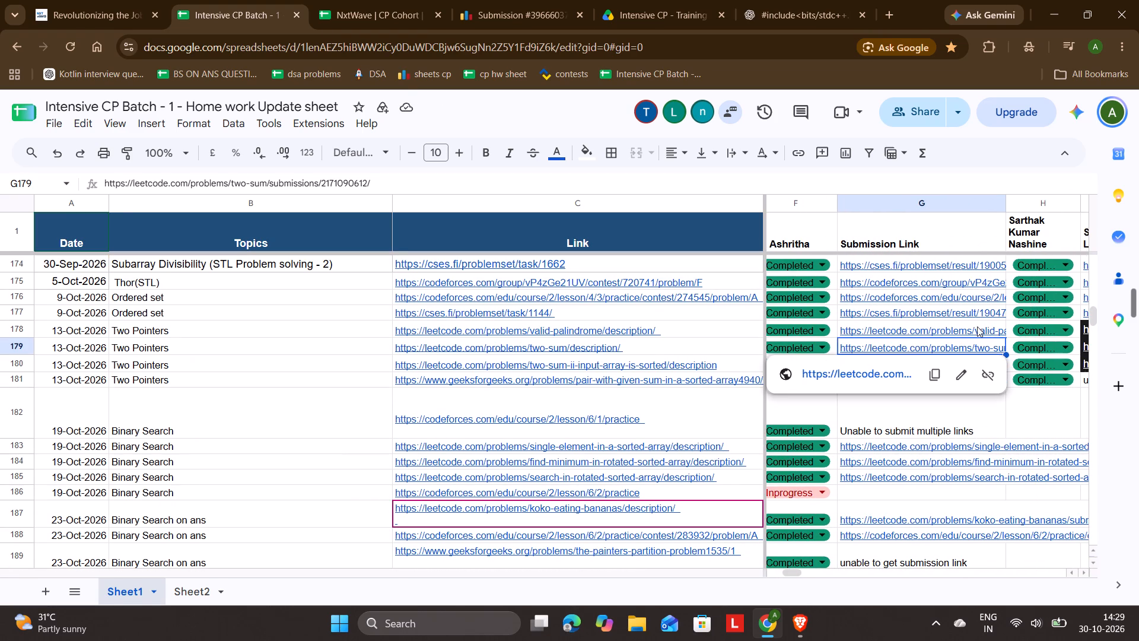
scroll(1043, 475, left, 1)
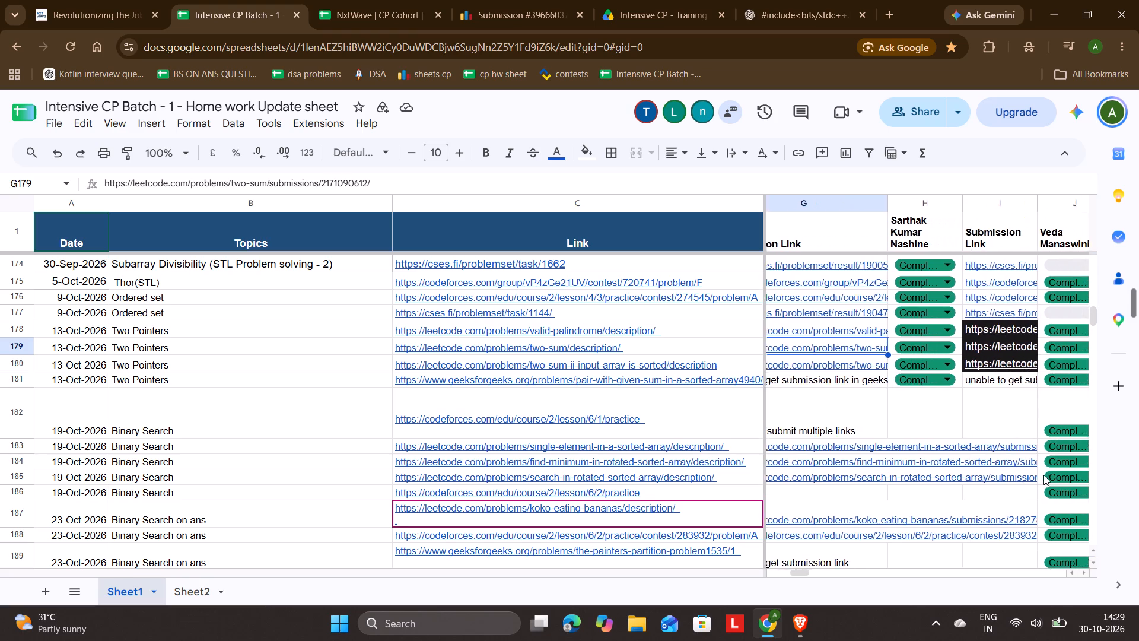
scroll(1043, 475, left, 1)
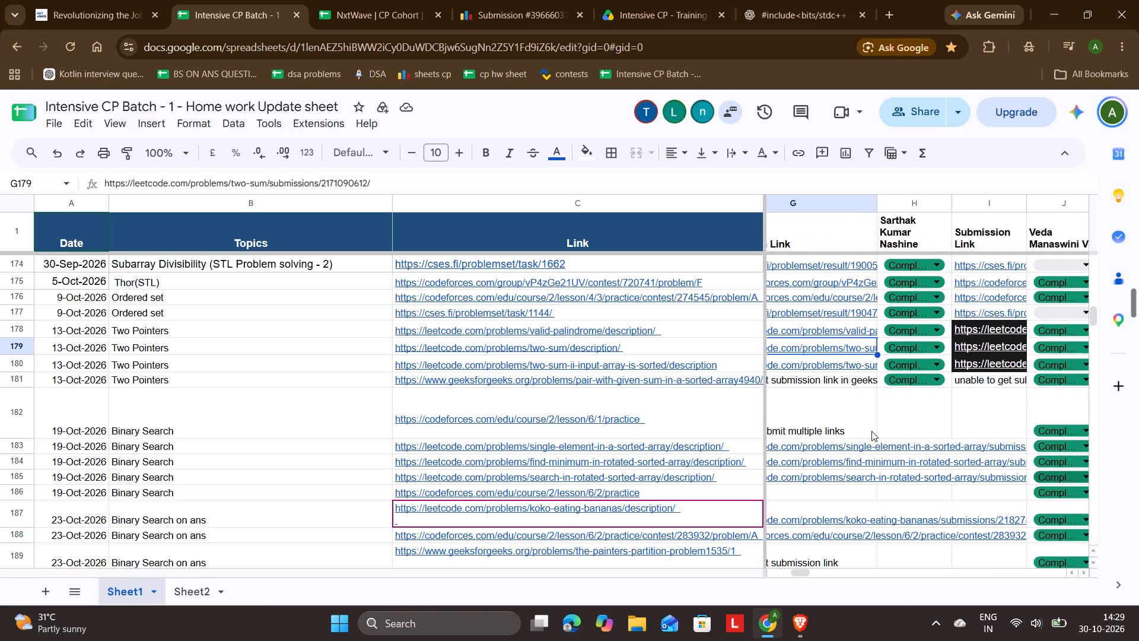
click(867, 426)
triple_click(874, 443)
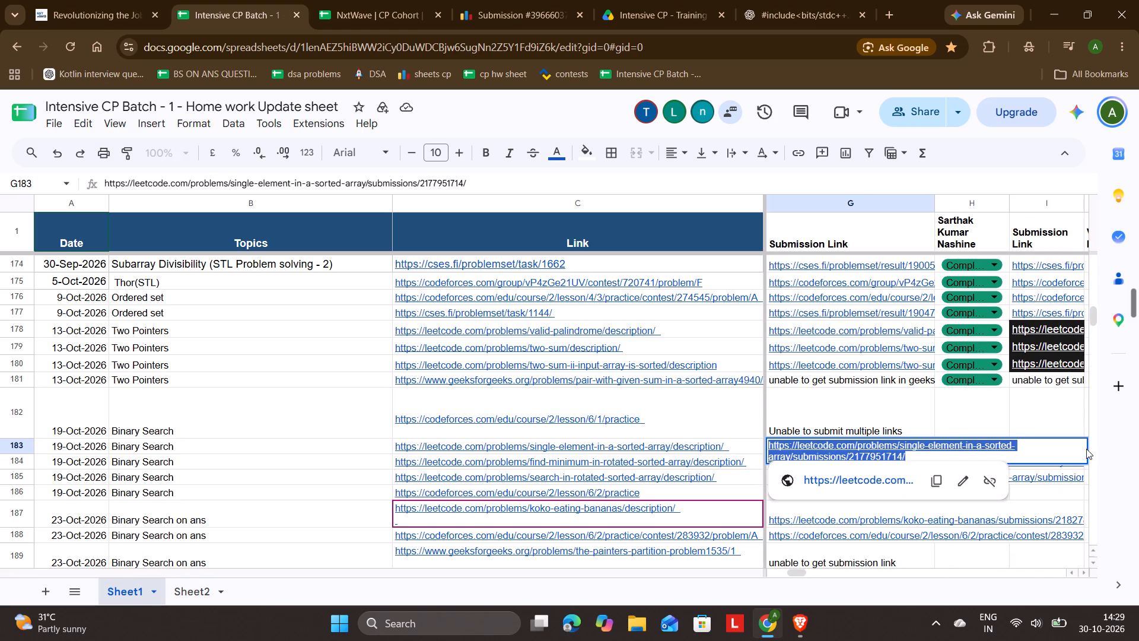
drag(1087, 451, 1020, 456)
click(967, 406)
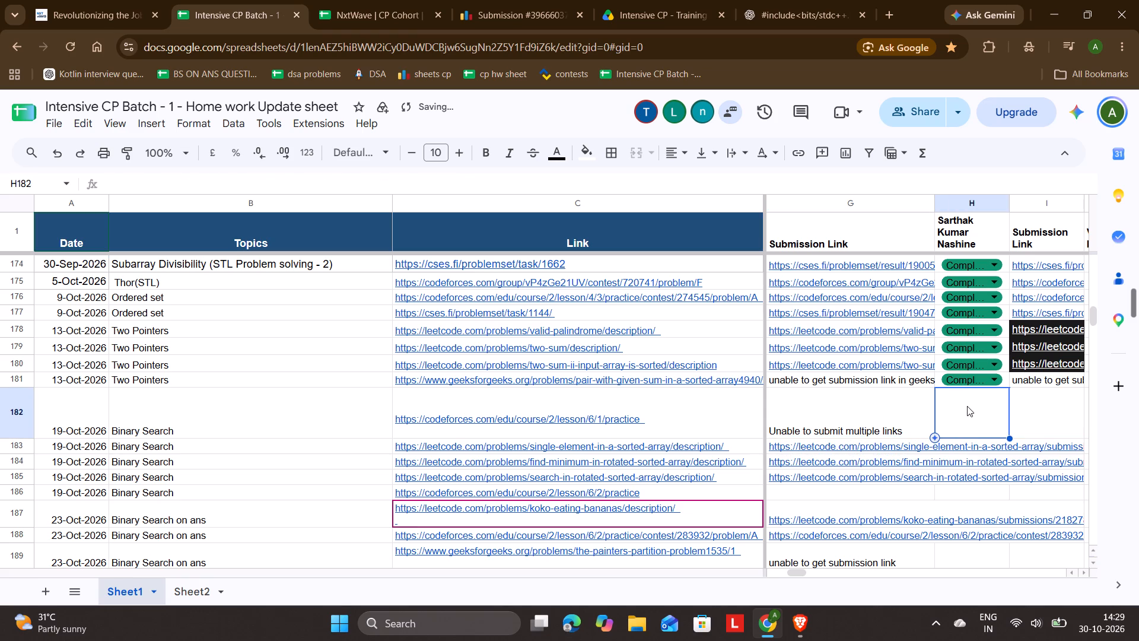
click(927, 448)
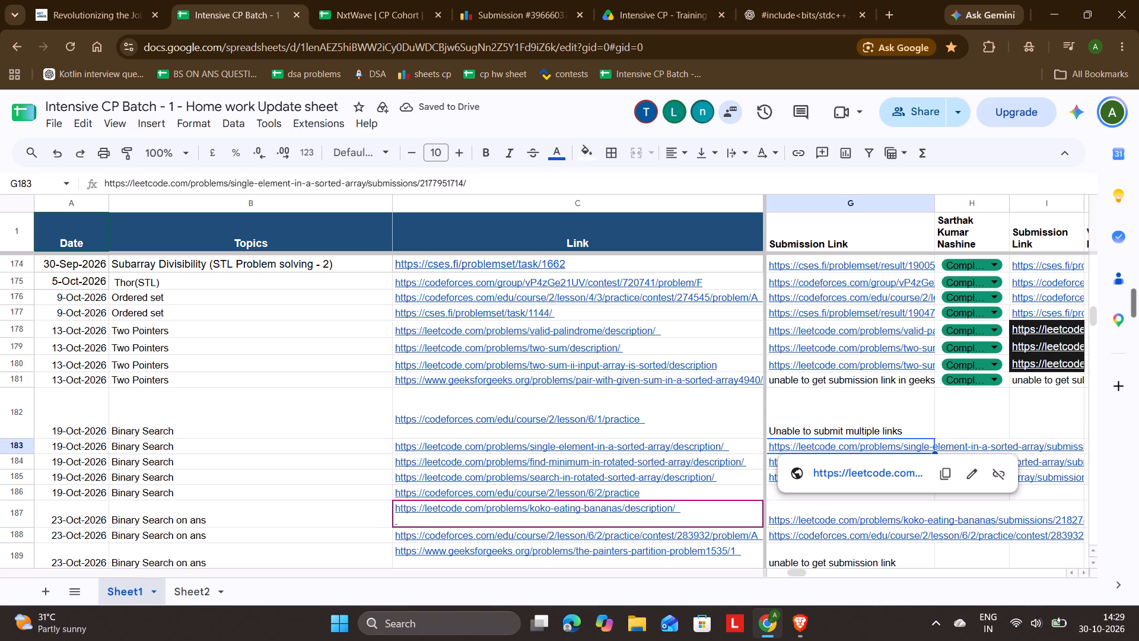
click(921, 444)
double_click(898, 363)
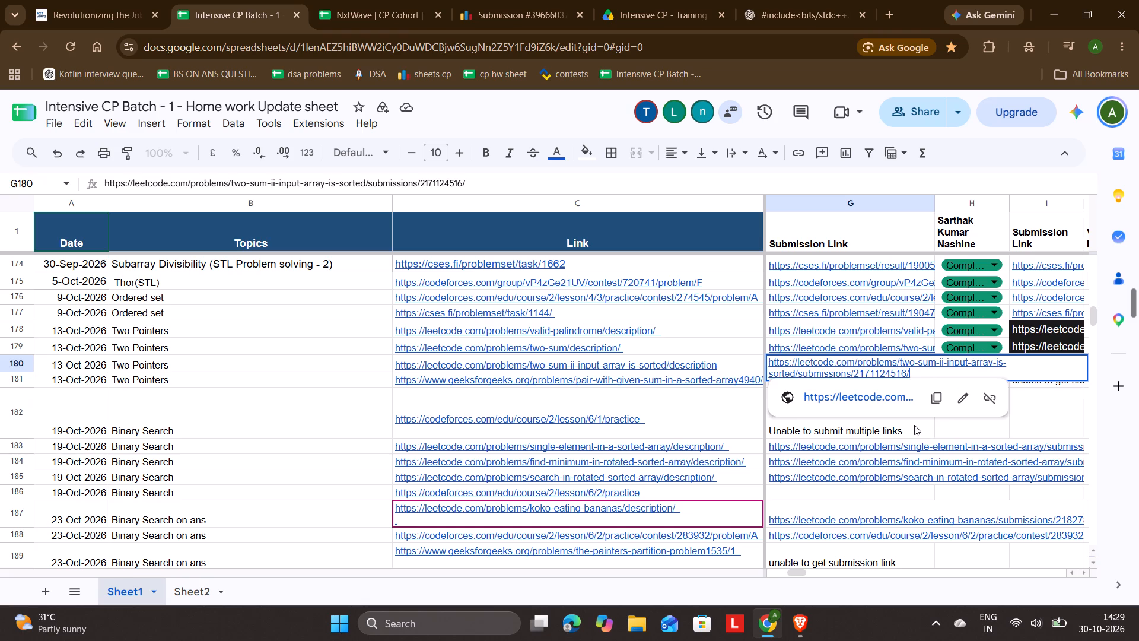
click(914, 425)
click(919, 446)
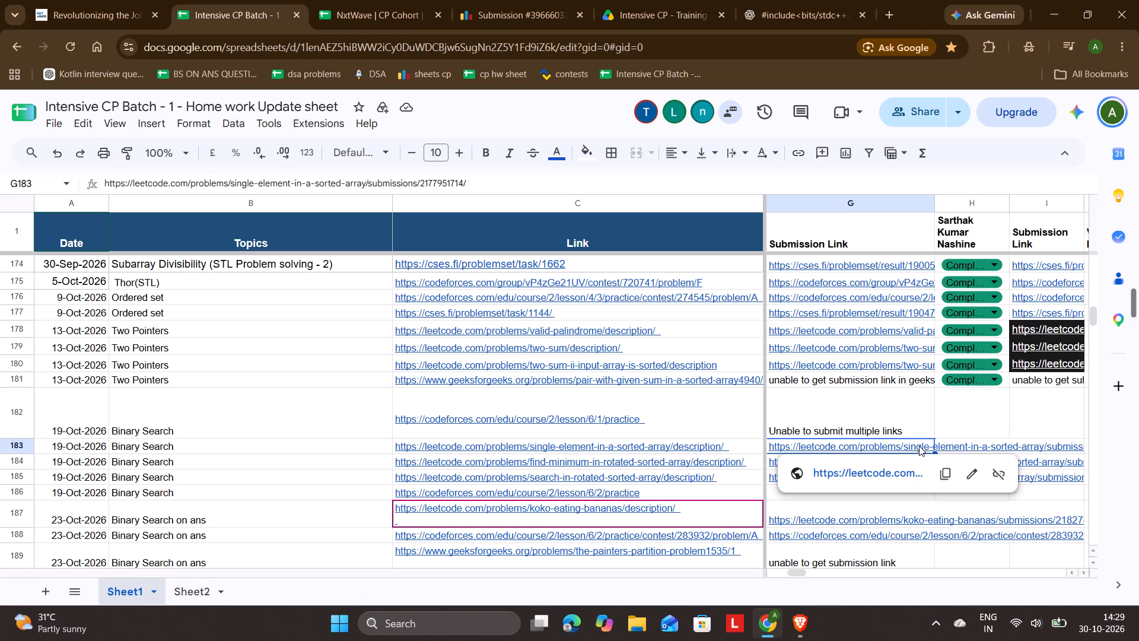
click(900, 411)
Review the statuses and submission links across the participants' columns for the Two Pointers, Binary Search and Binary Search on ans rows.
scroll(927, 444, down, 1)
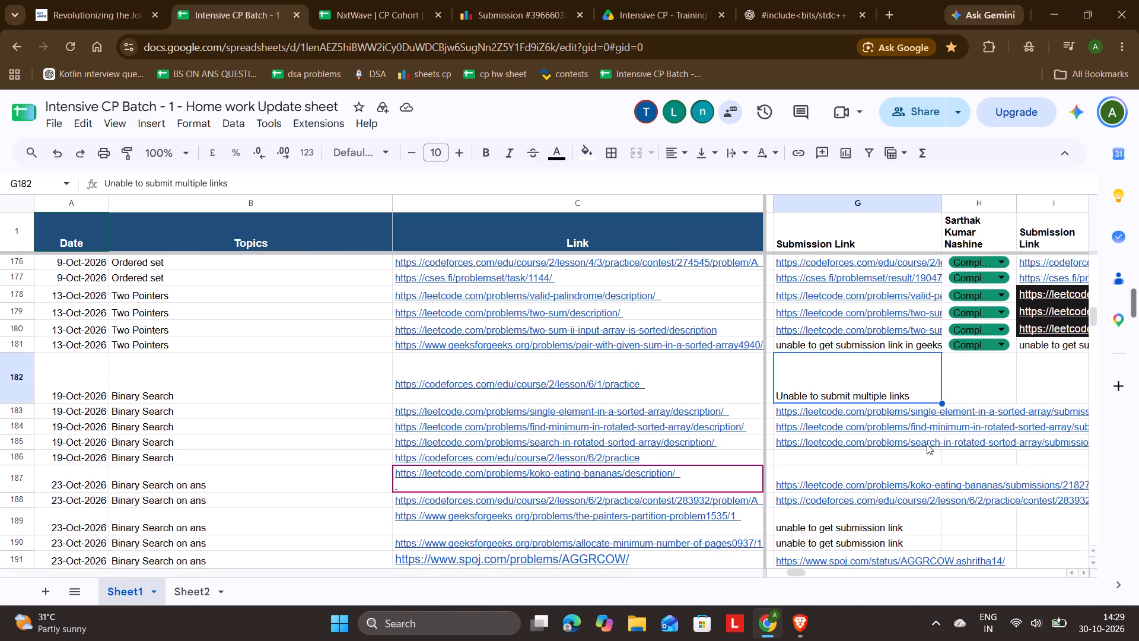
scroll(970, 411, right, 1)
scroll(970, 411, left, 1)
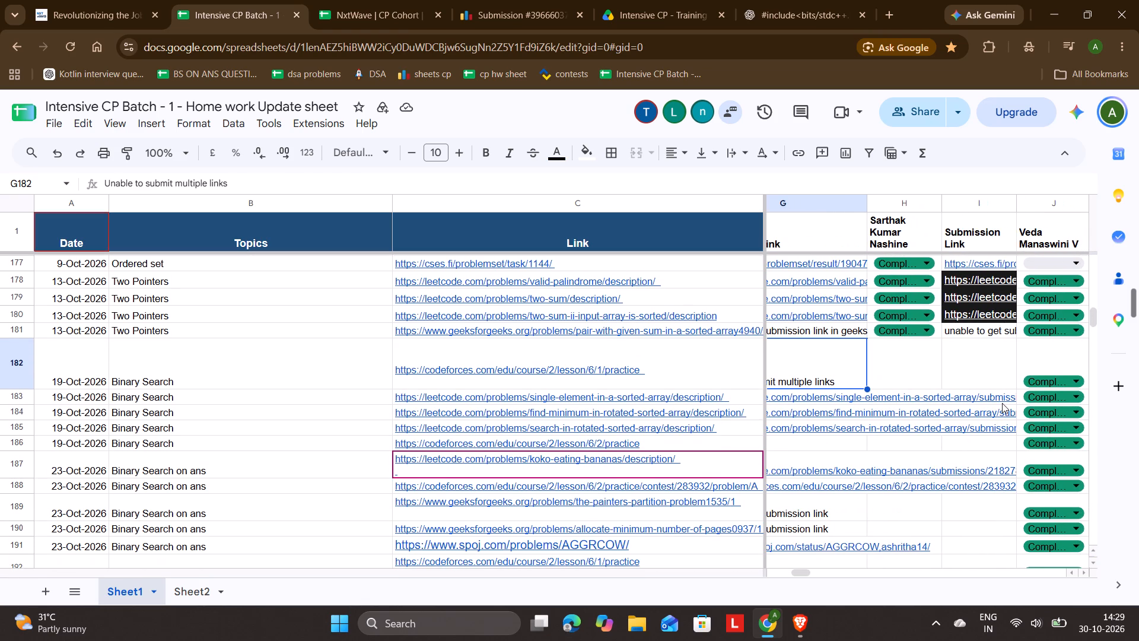
scroll(885, 399, right, 1)
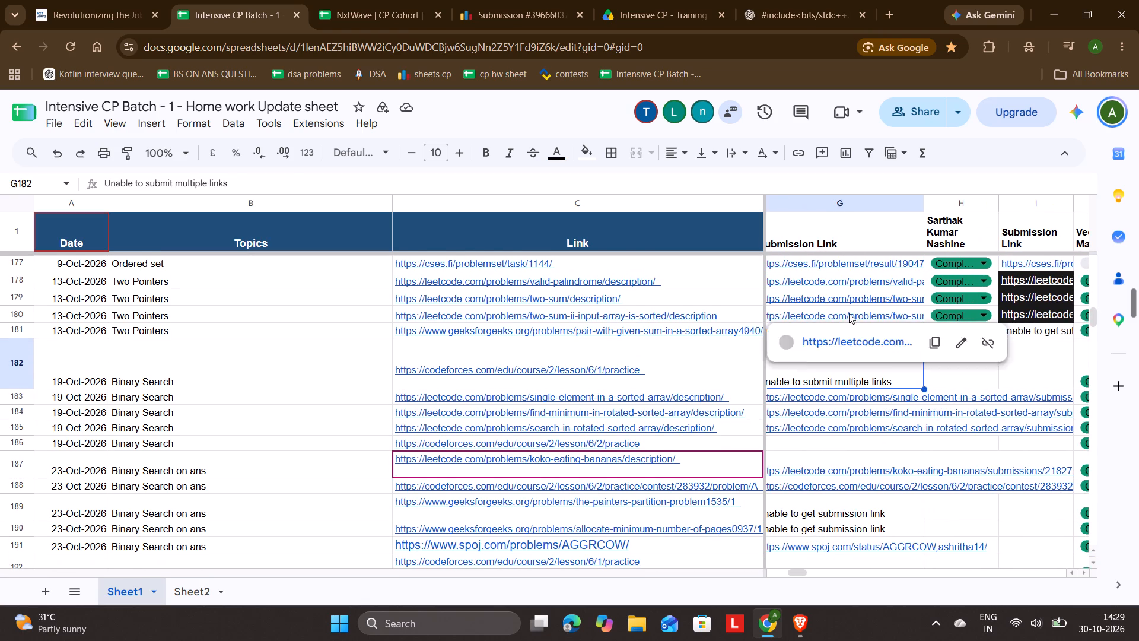
scroll(849, 313, right, 1)
click(849, 313)
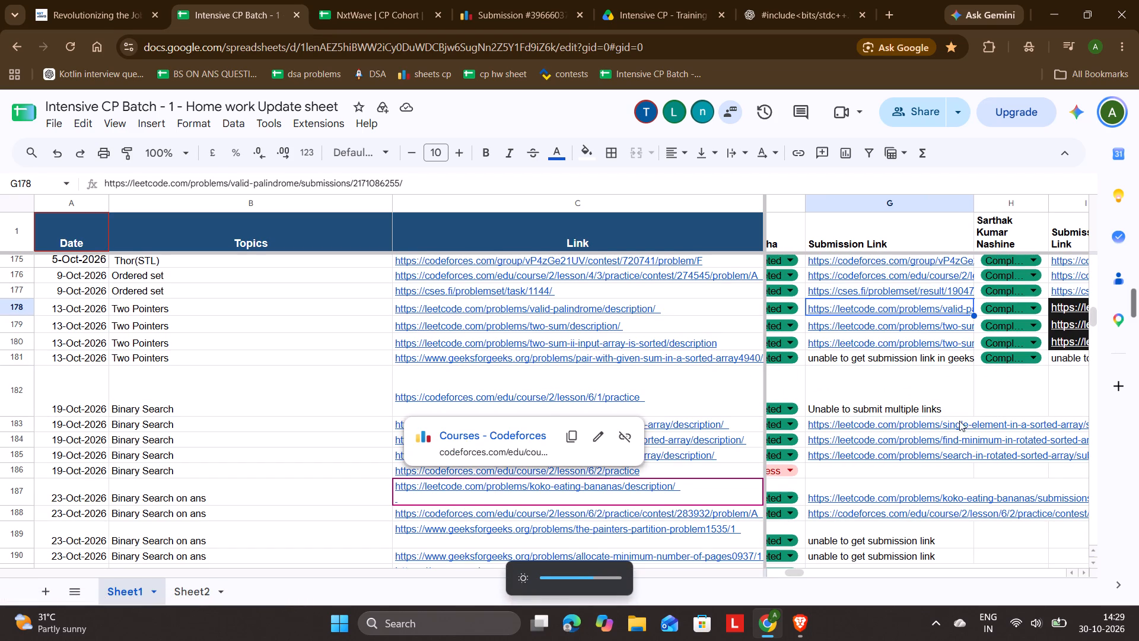
click(973, 403)
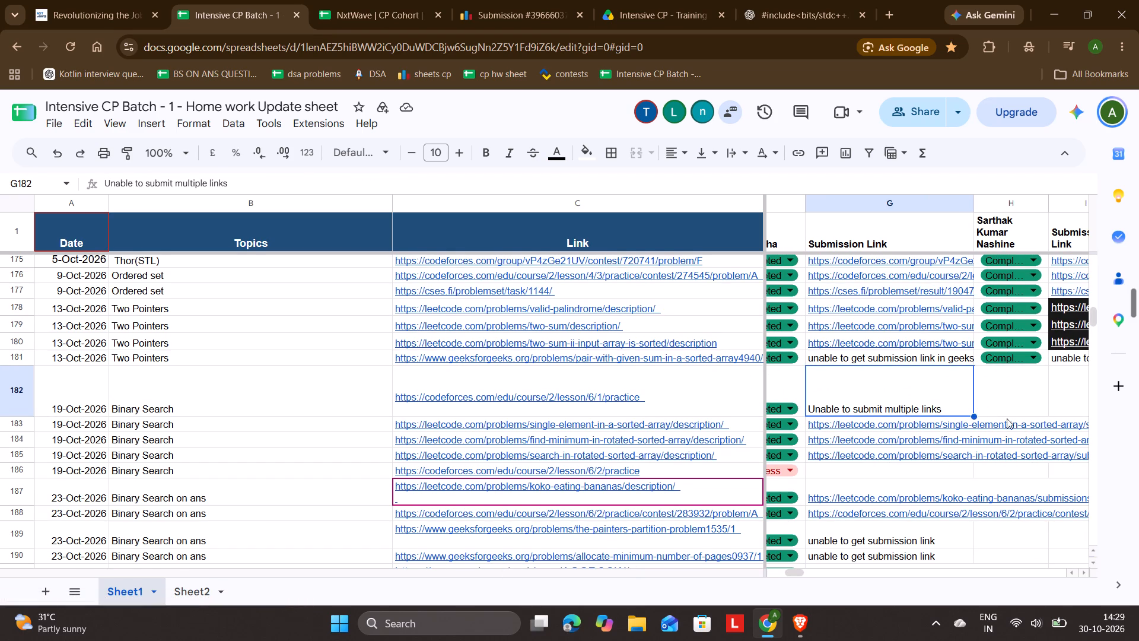
scroll(1076, 411, left, 3)
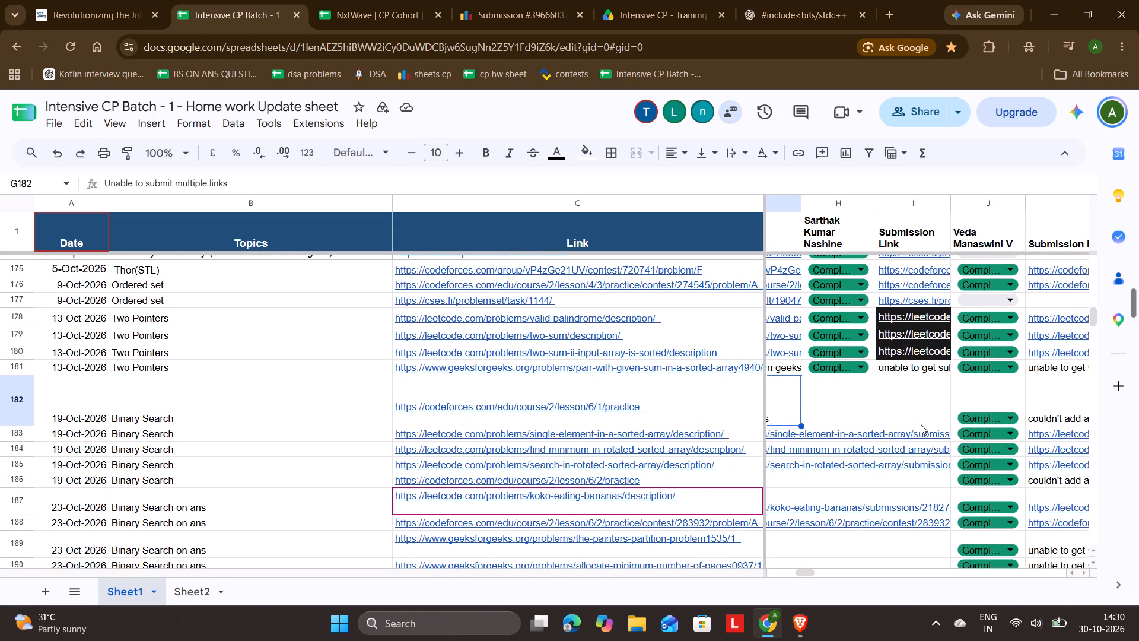
scroll(921, 424, right, 2)
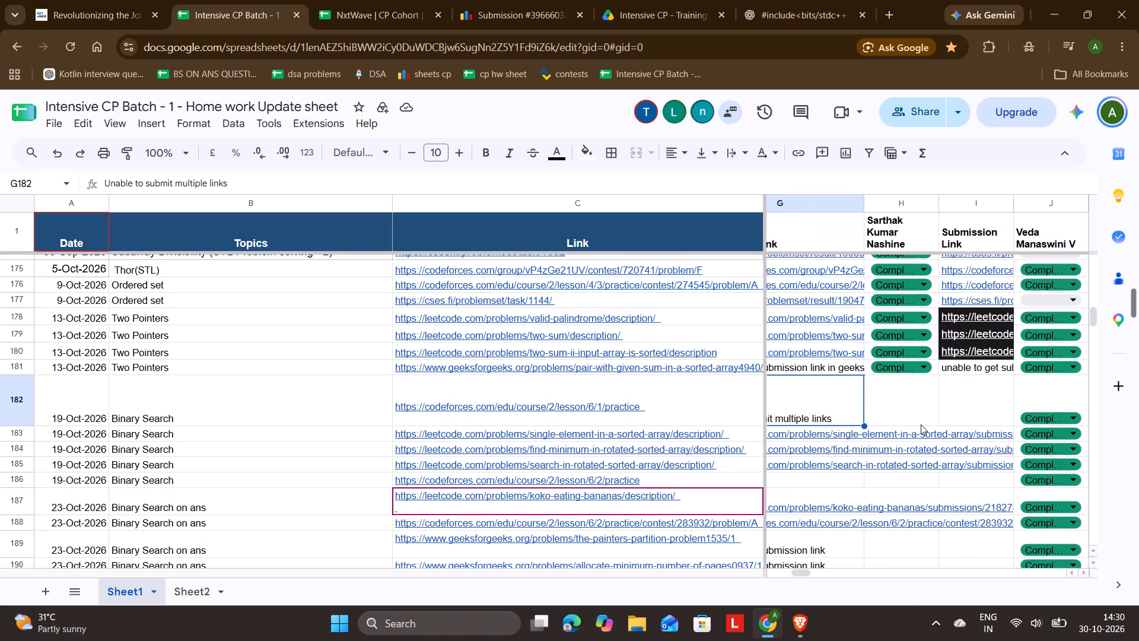
scroll(921, 424, right, 2)
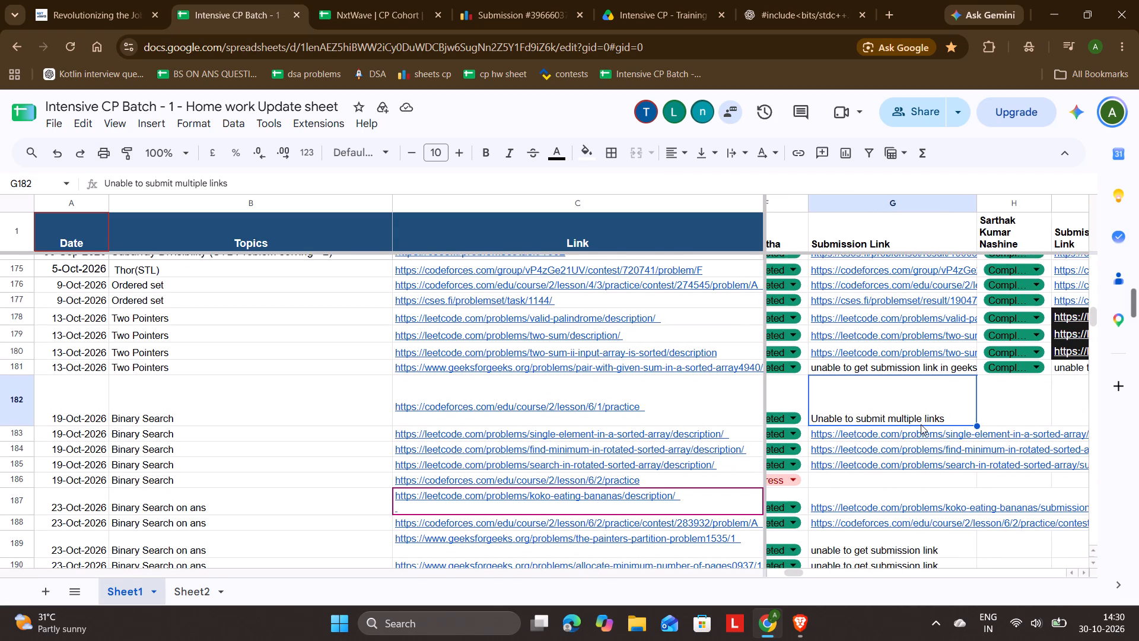
scroll(921, 424, right, 4)
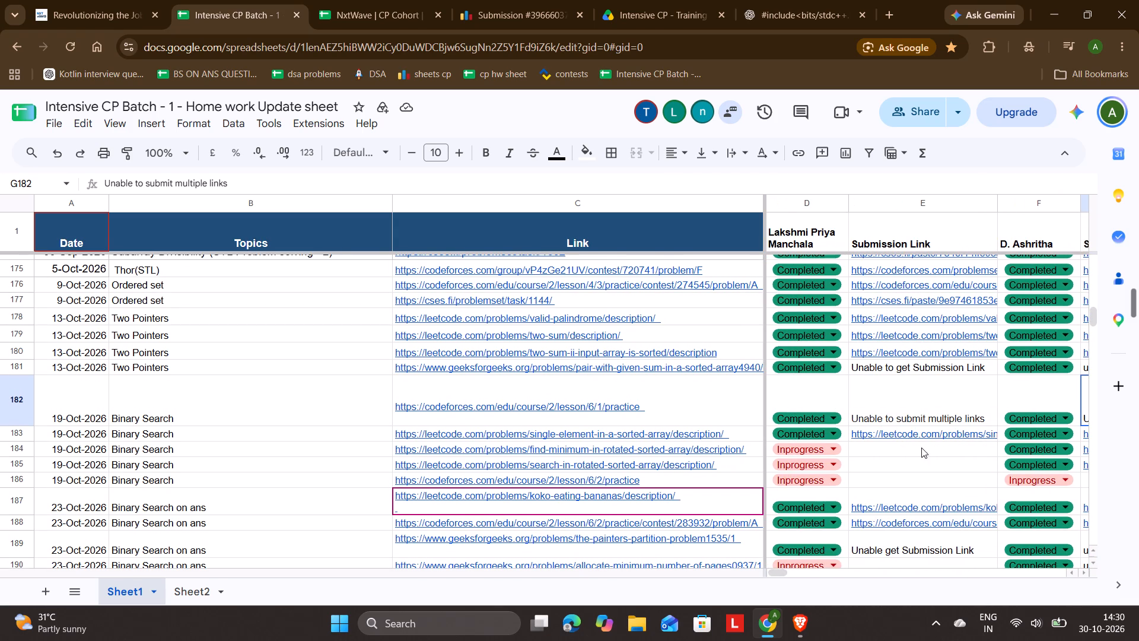
Examine the Submission Link entries in cells G180, G182 and G183 of the Two Pointers and Binary Search rows.
scroll(1003, 417, left, 2)
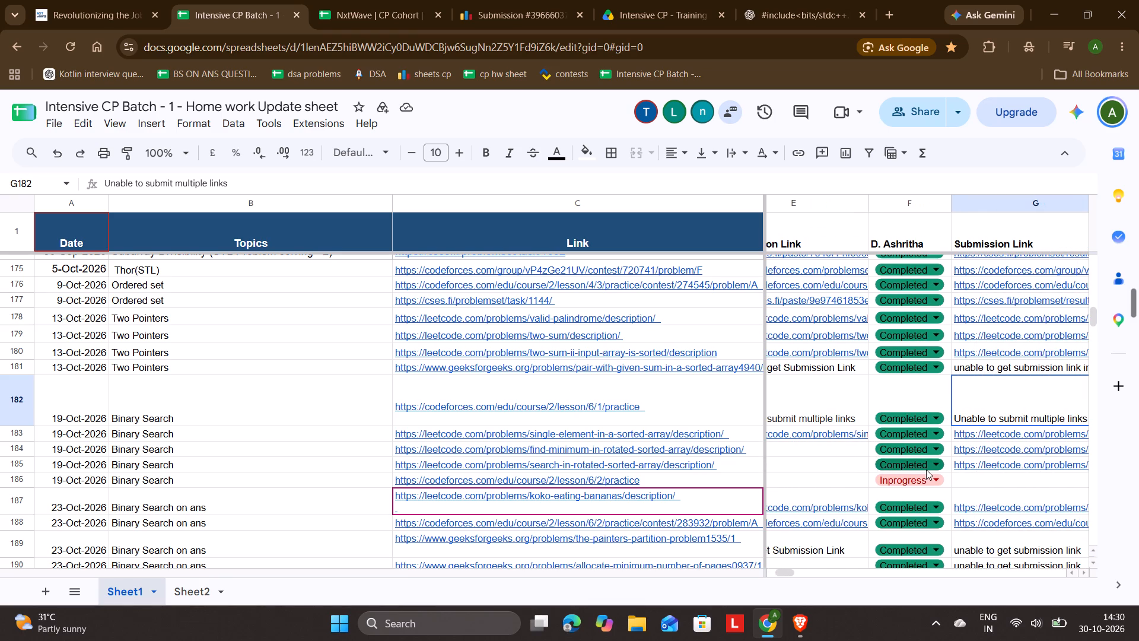
scroll(1007, 393, left, 1)
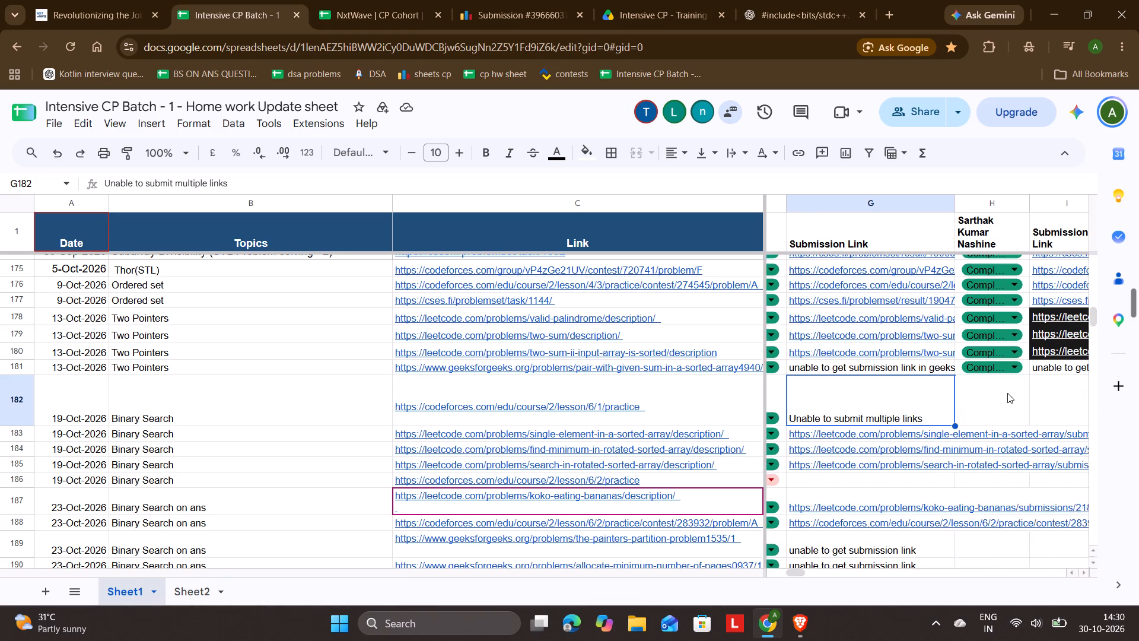
scroll(1007, 393, left, 1)
click(934, 354)
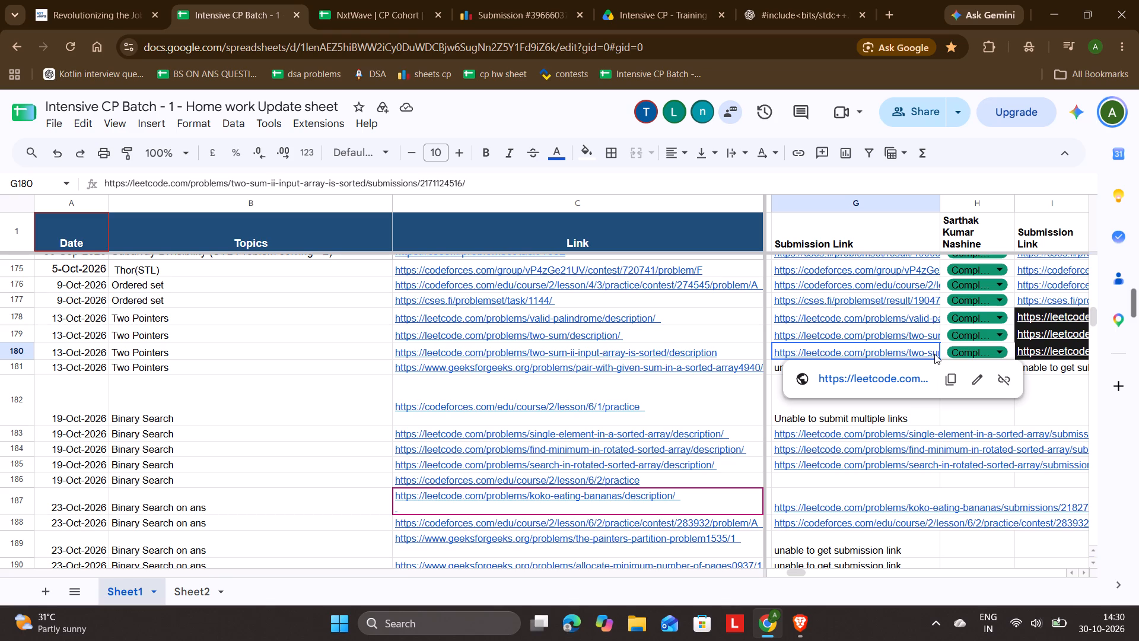
click(934, 436)
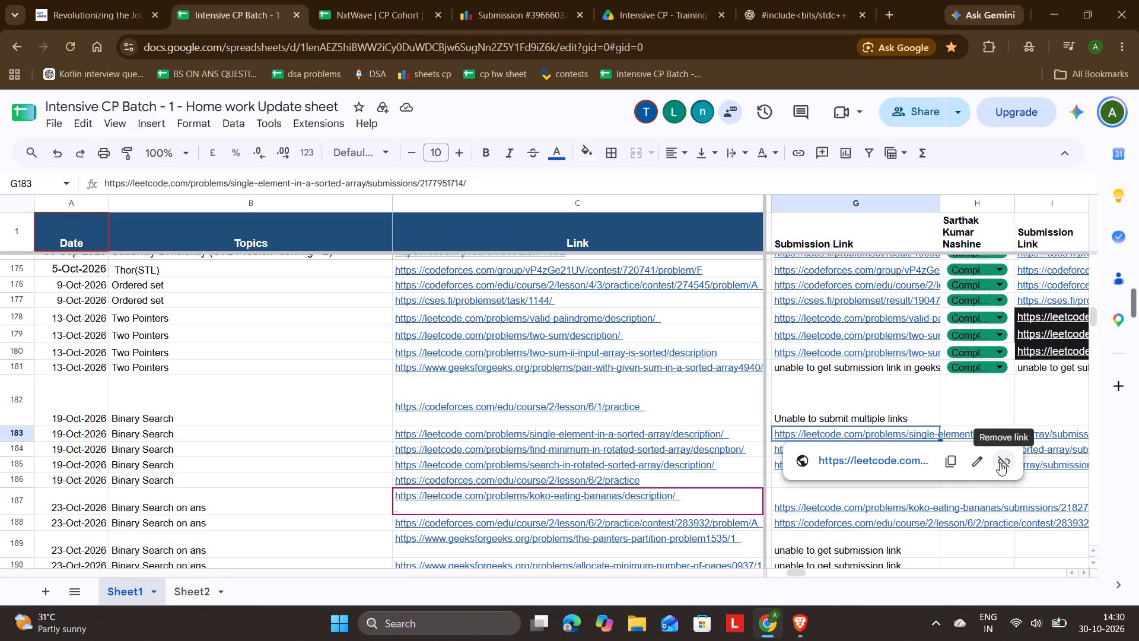
click(918, 415)
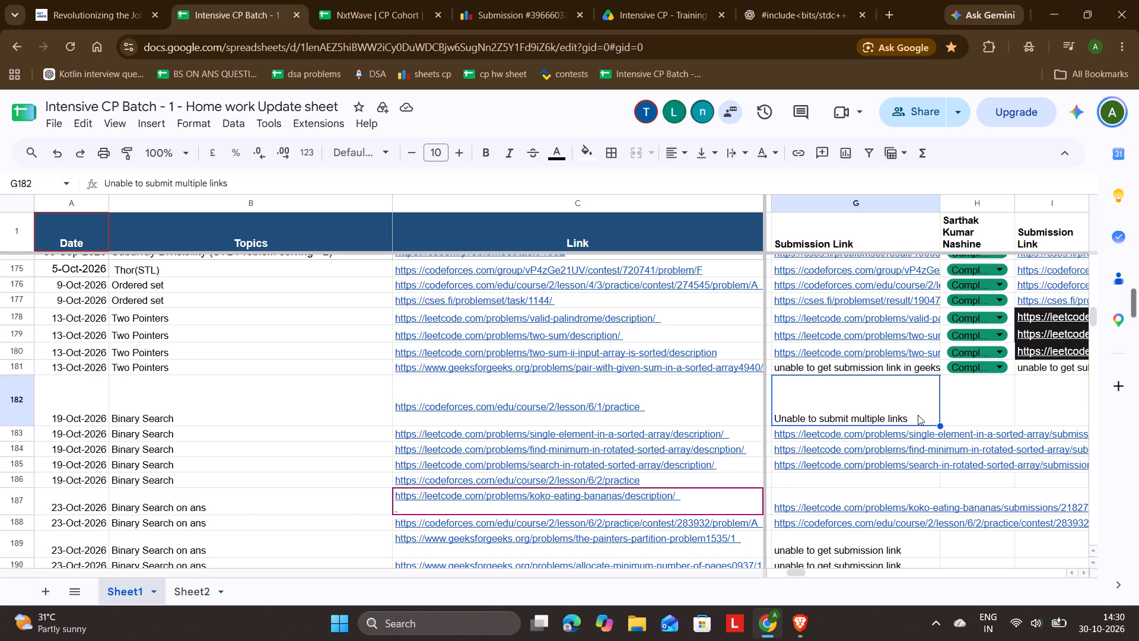
click(923, 431)
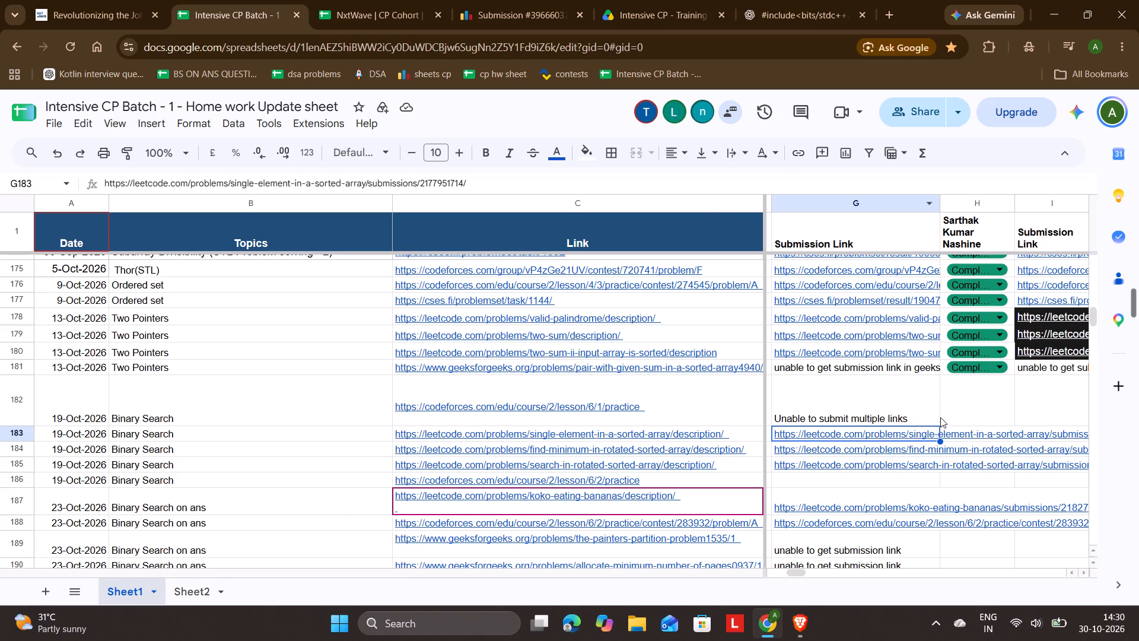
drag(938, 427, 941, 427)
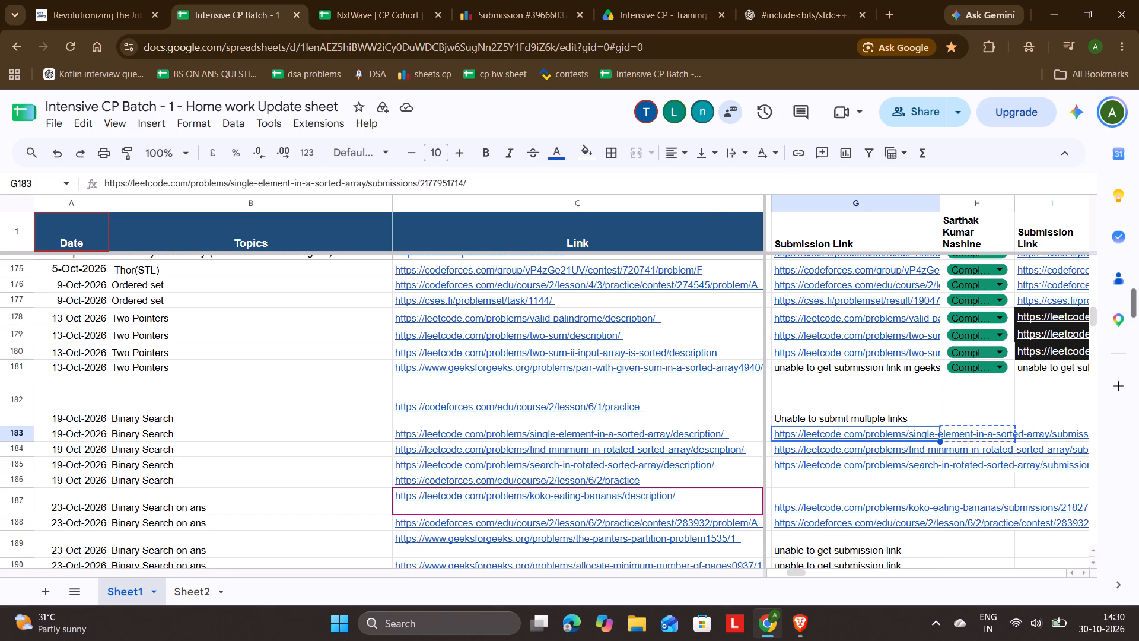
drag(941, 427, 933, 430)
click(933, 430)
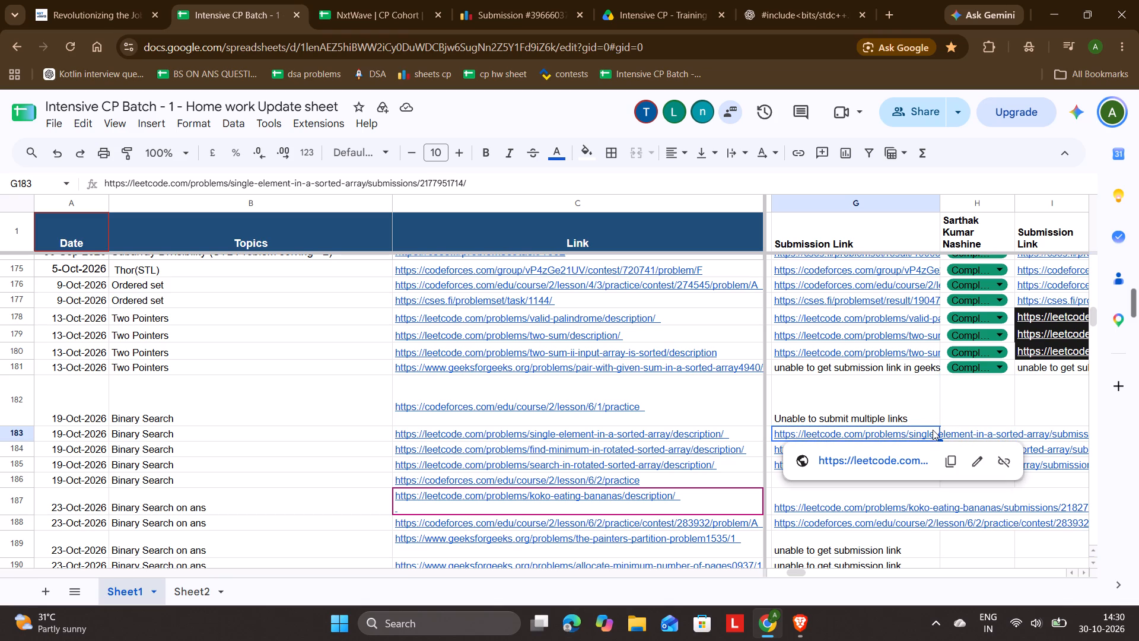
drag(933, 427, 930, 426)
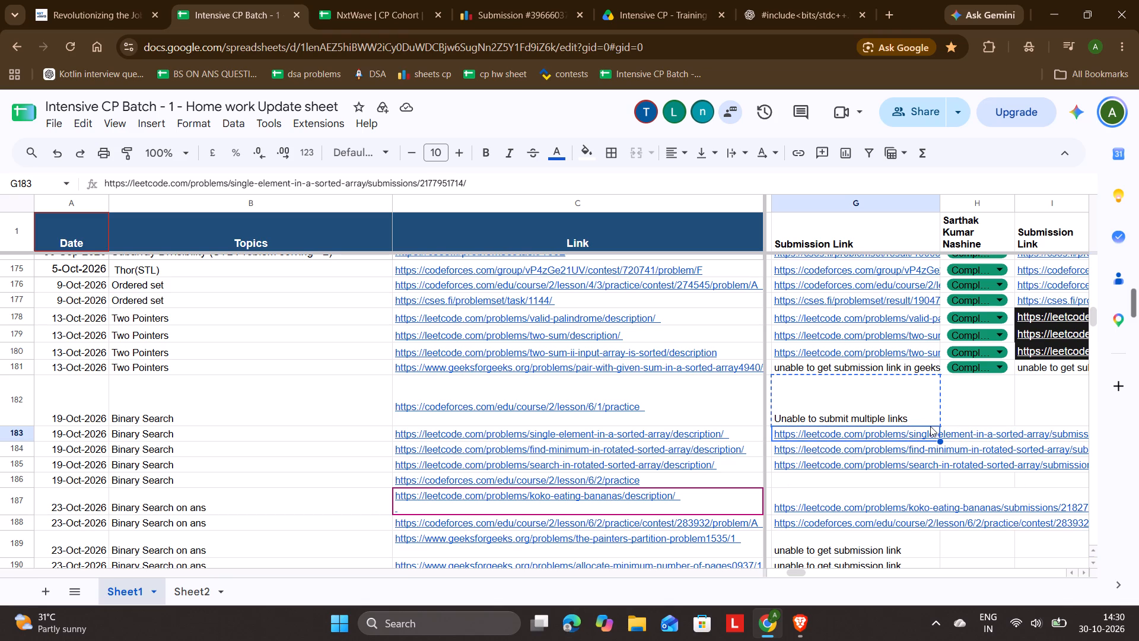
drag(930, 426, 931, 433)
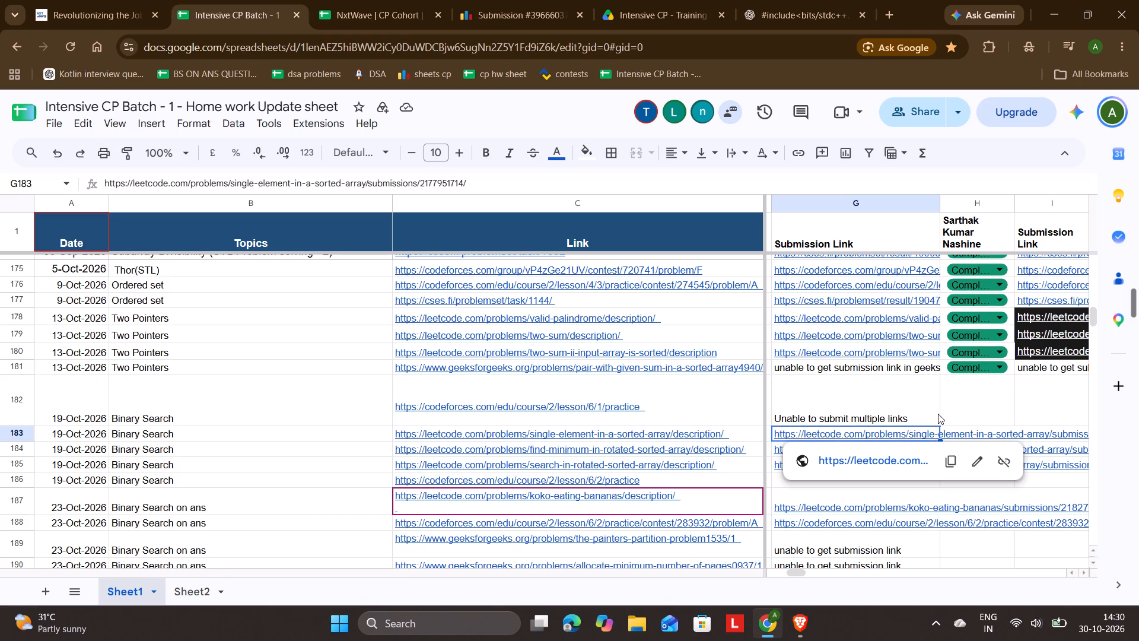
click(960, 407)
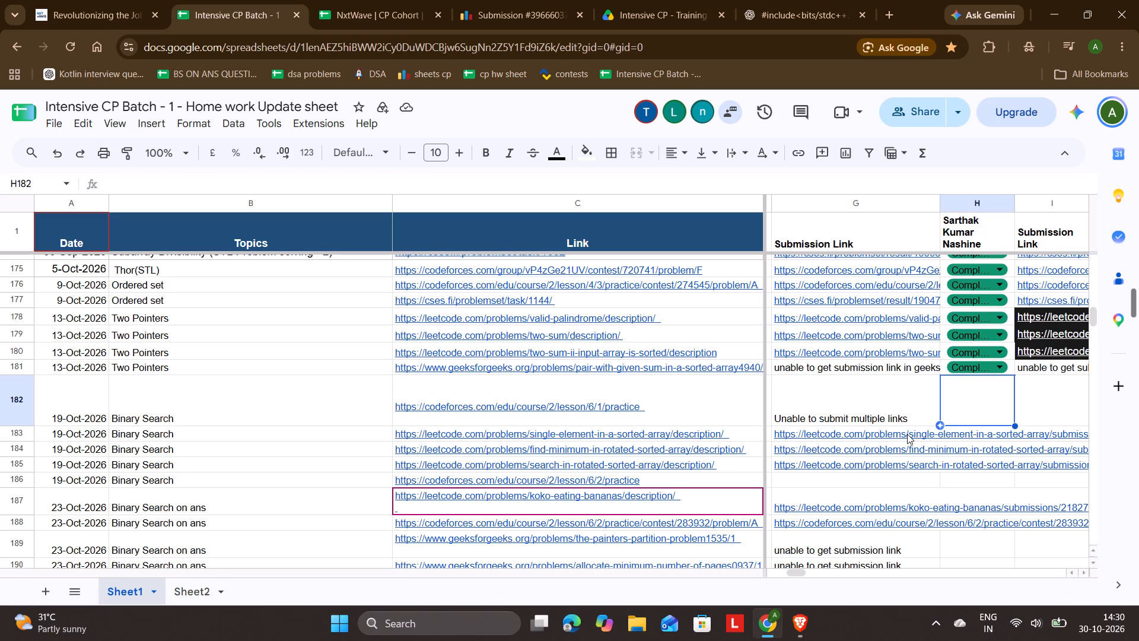
Review the statuses and submission links in the Binary Search and Binary Search on ans rows down to the end of the list.
scroll(912, 515, down, 2)
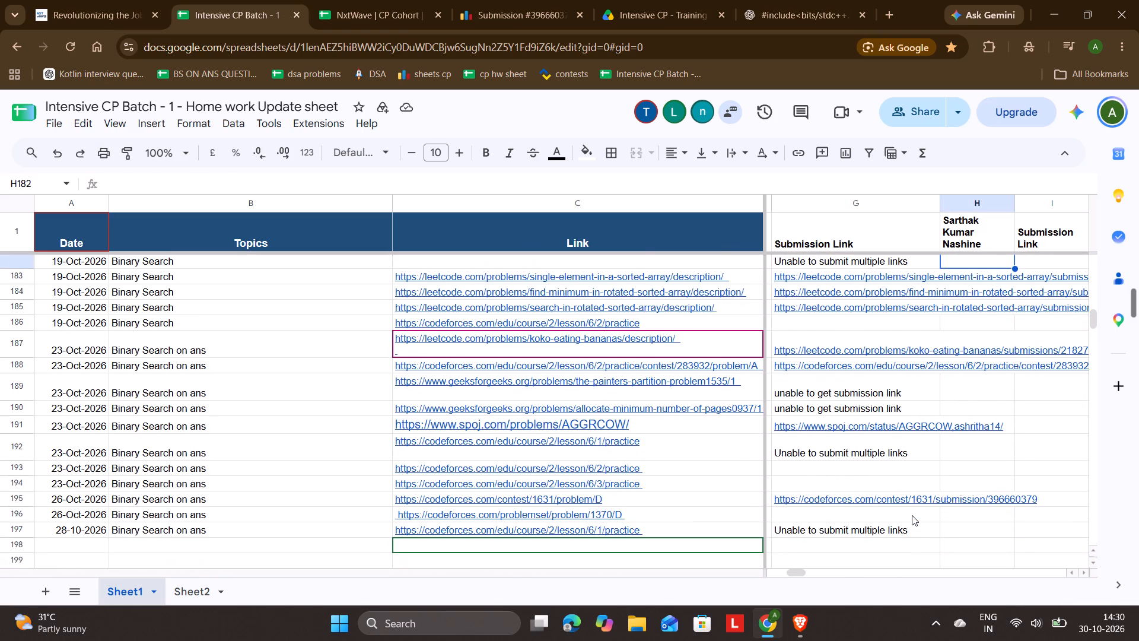
scroll(912, 515, down, 2)
scroll(912, 515, right, 1)
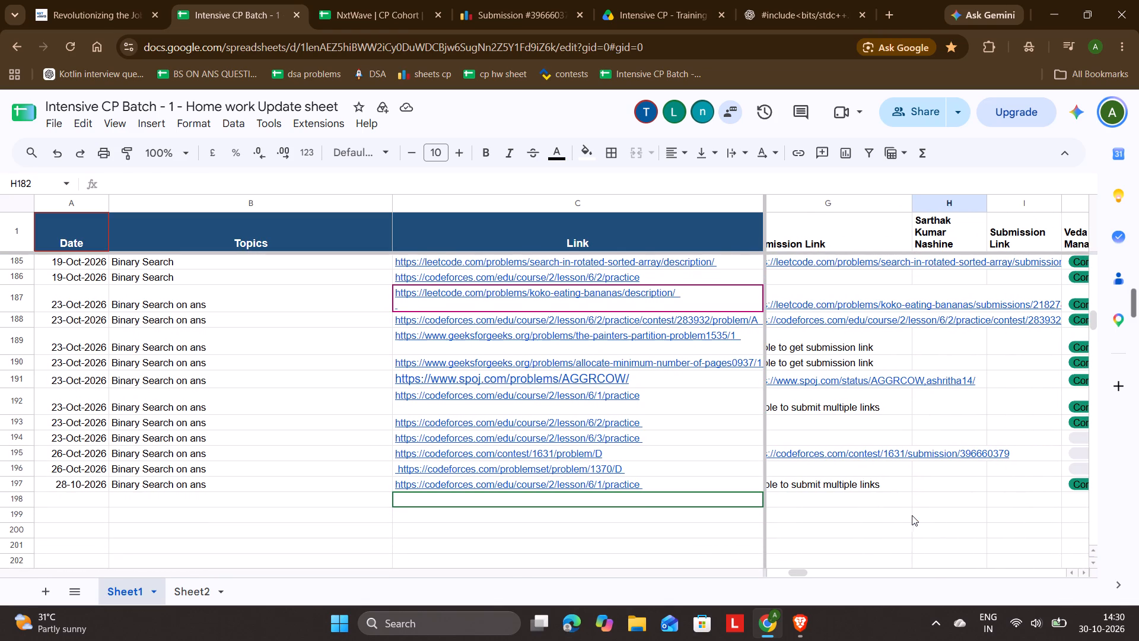
scroll(912, 515, right, 2)
scroll(912, 515, up, 1)
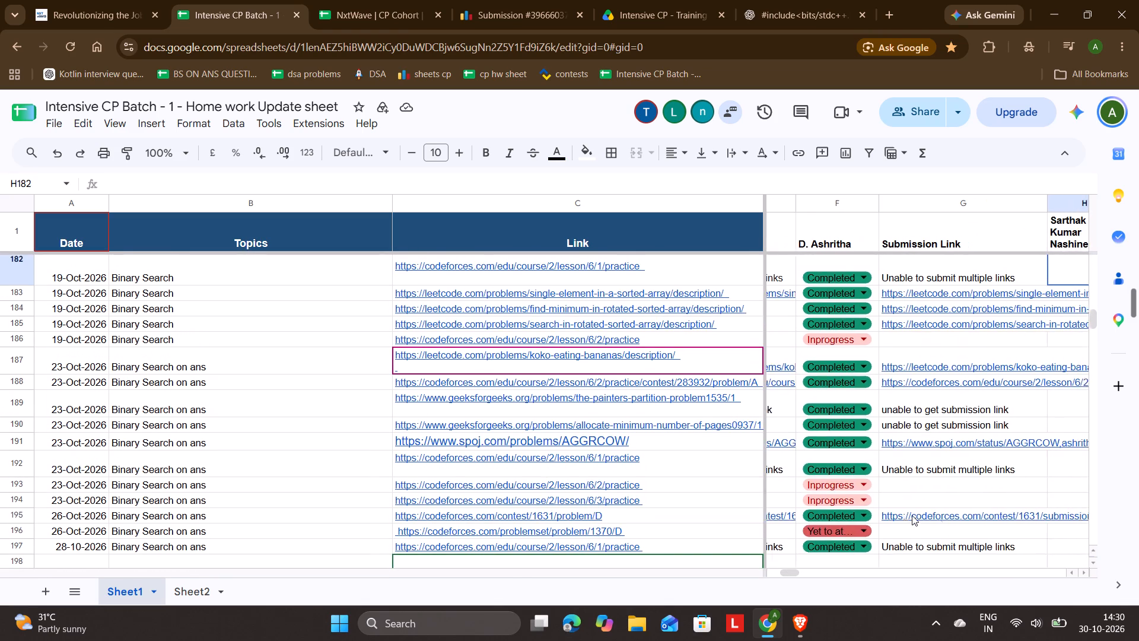
scroll(912, 515, up, 1)
Copy the single-element-in-a-sorted-array submission link from cell G183 and clear the cell's contents.
click(863, 290)
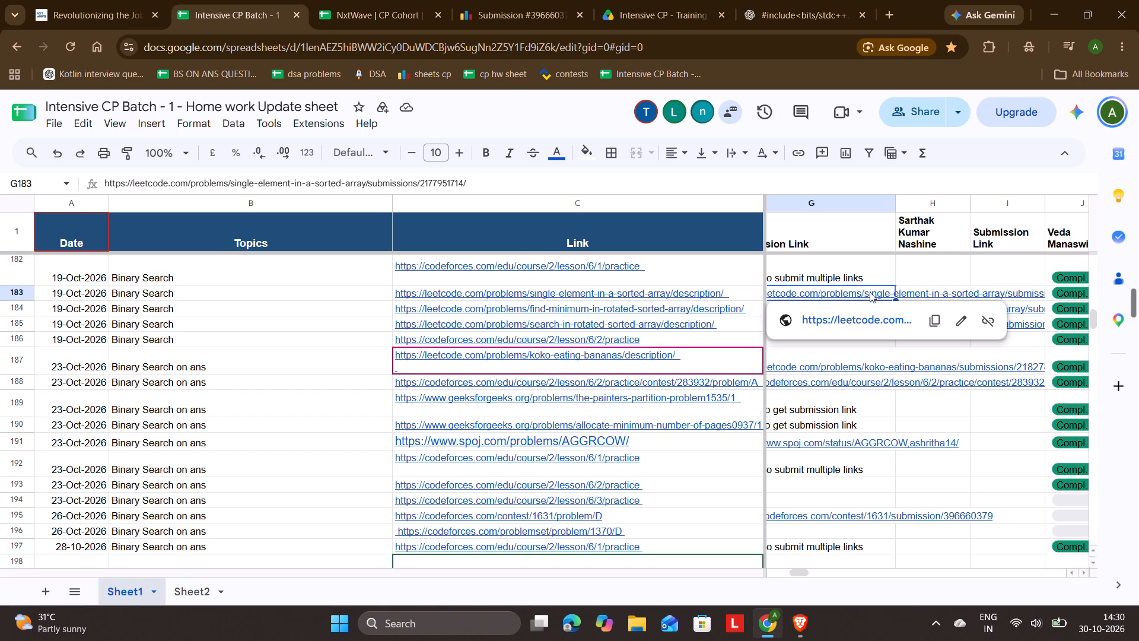
click(926, 320)
click(848, 293)
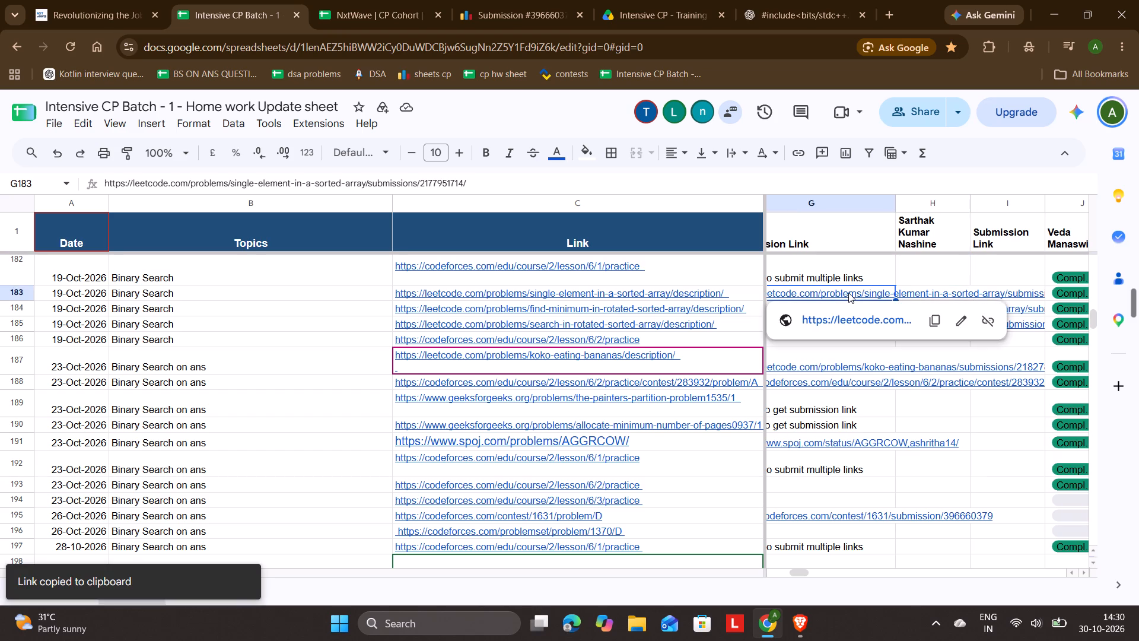
key(ctrl+a)
triple_click(848, 293)
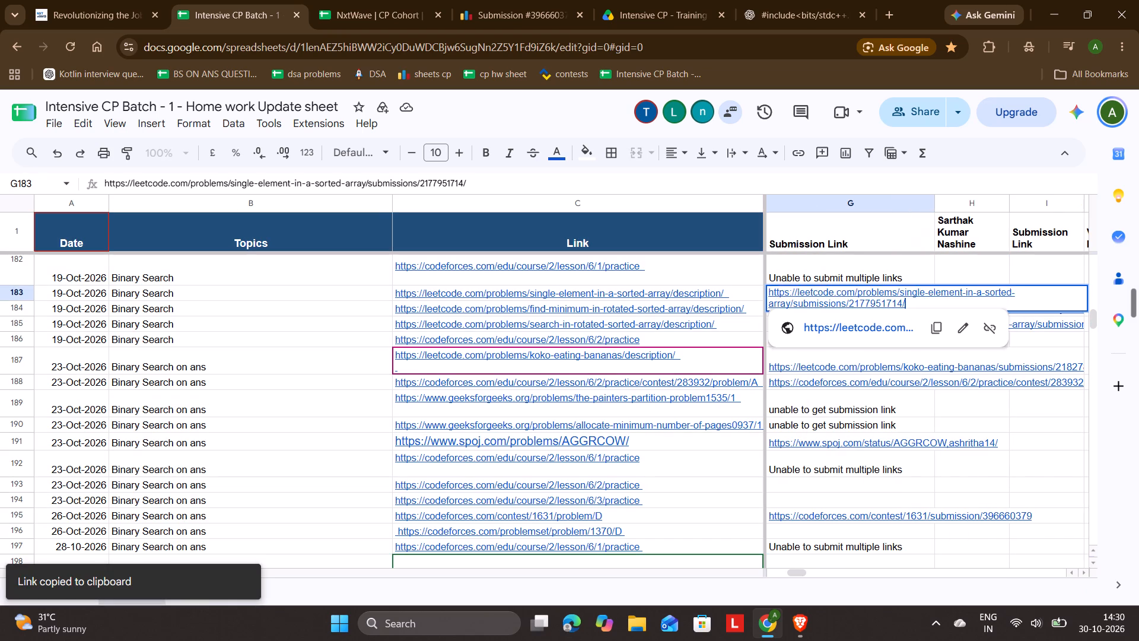
key(BackSpace)
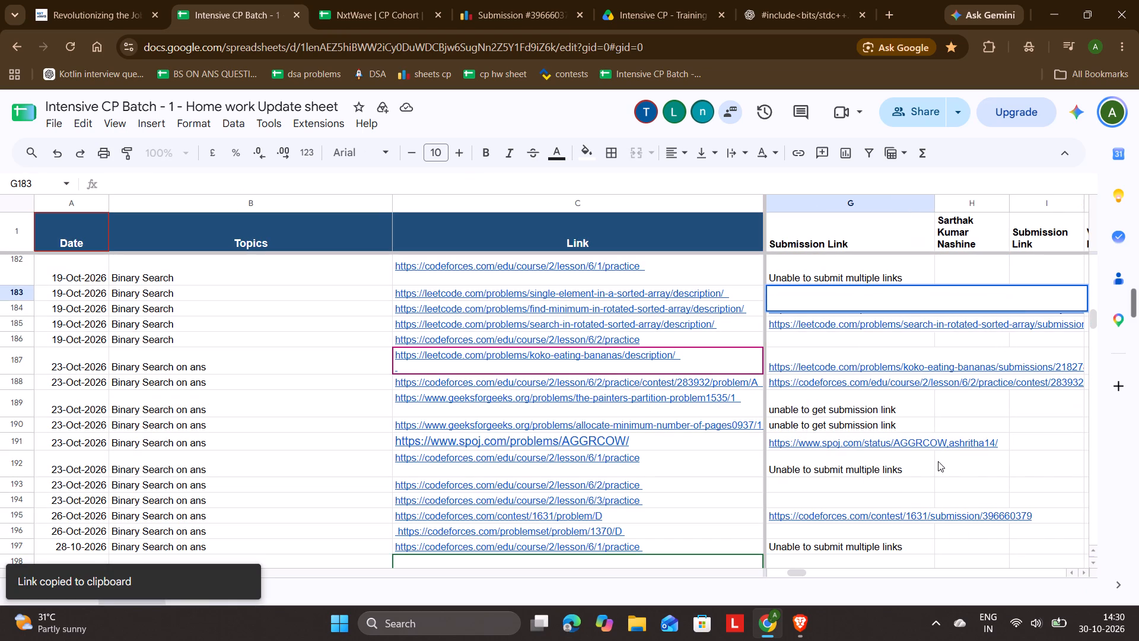
click(938, 461)
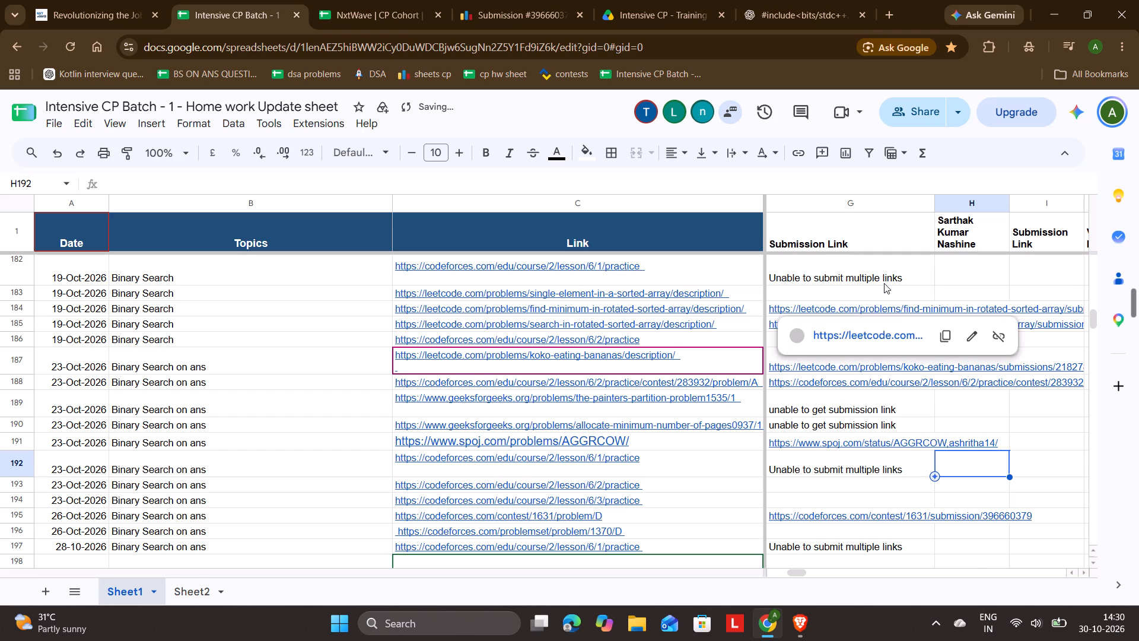
Paste the copied submission link into the address field of a new browser tab, and return to the homework sheet.
scroll(884, 283, up, 1)
click(909, 366)
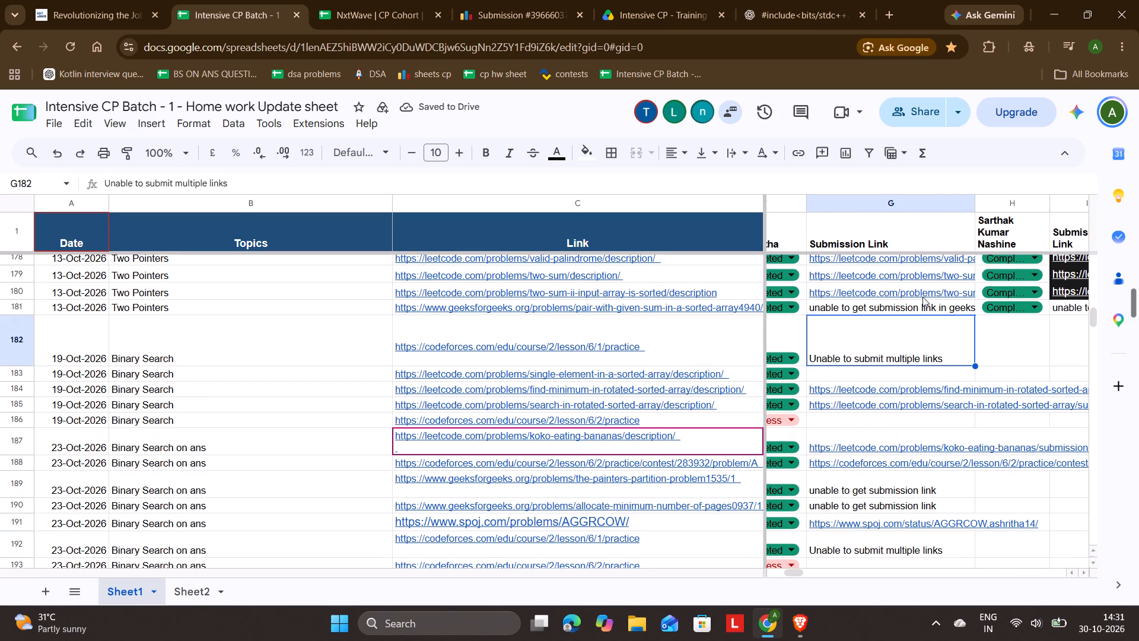
click(915, 275)
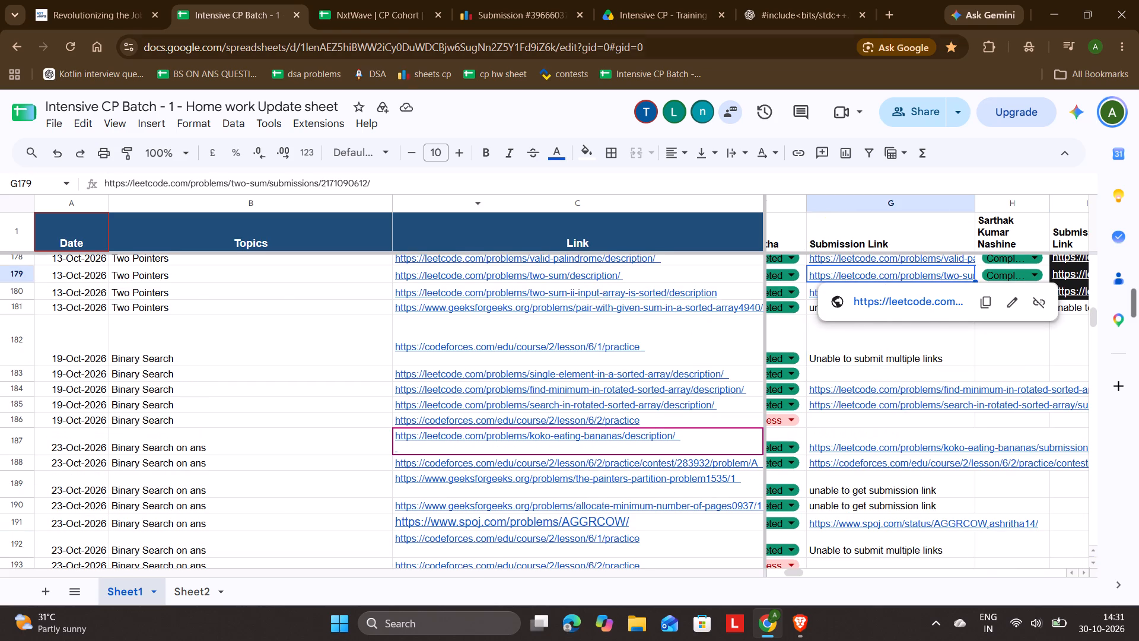
click(890, 14)
key(ctrl+v)
click(122, 0)
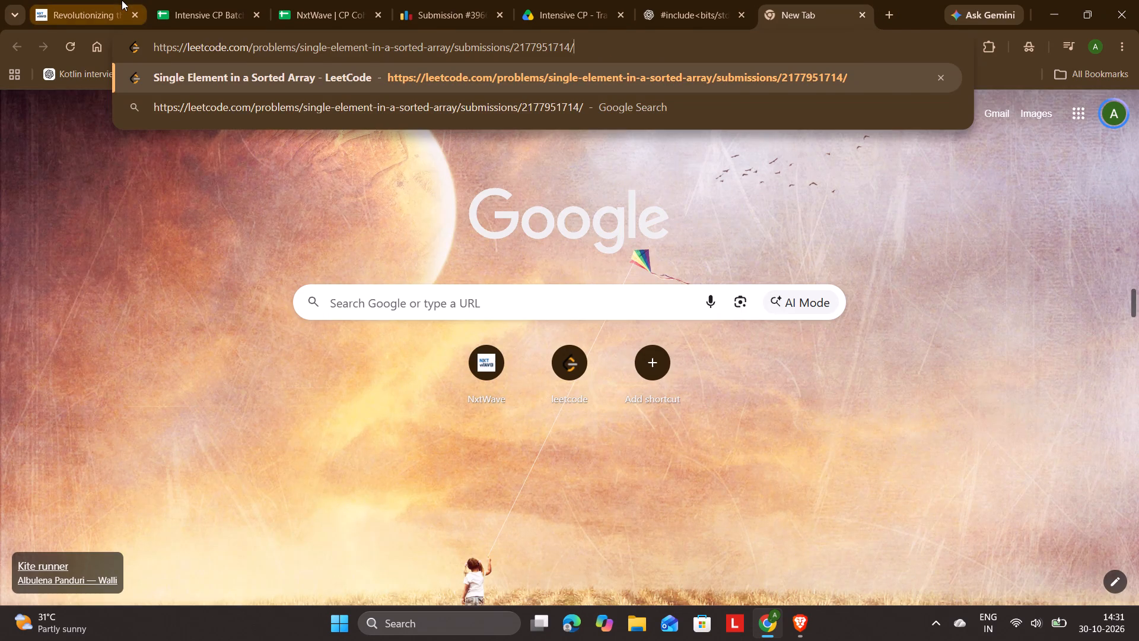
click(359, 0)
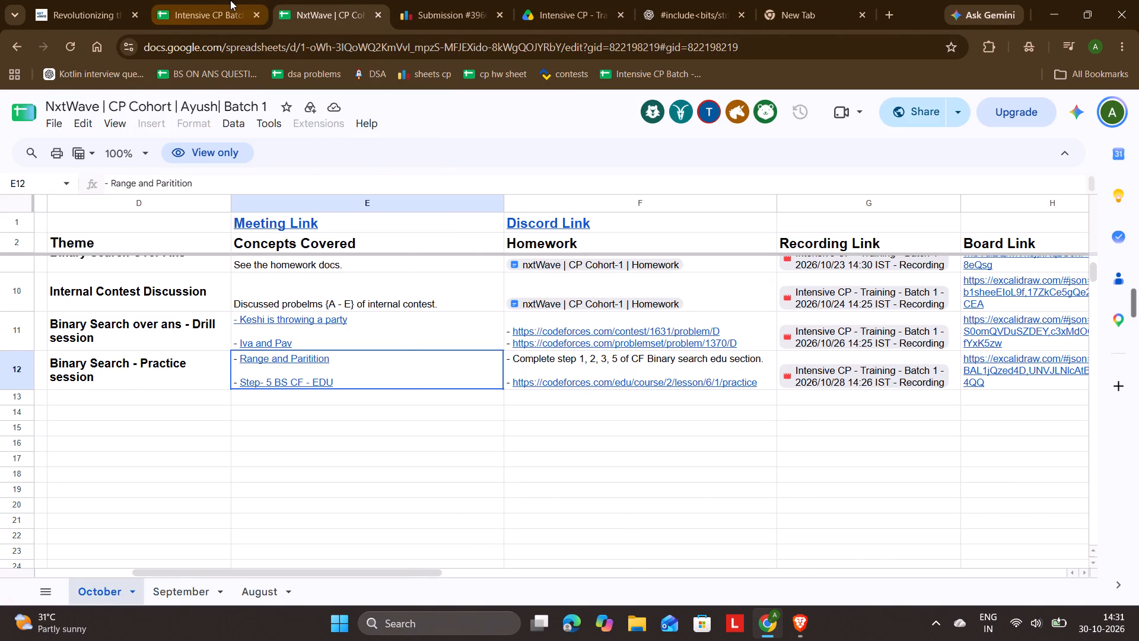
click(230, 0)
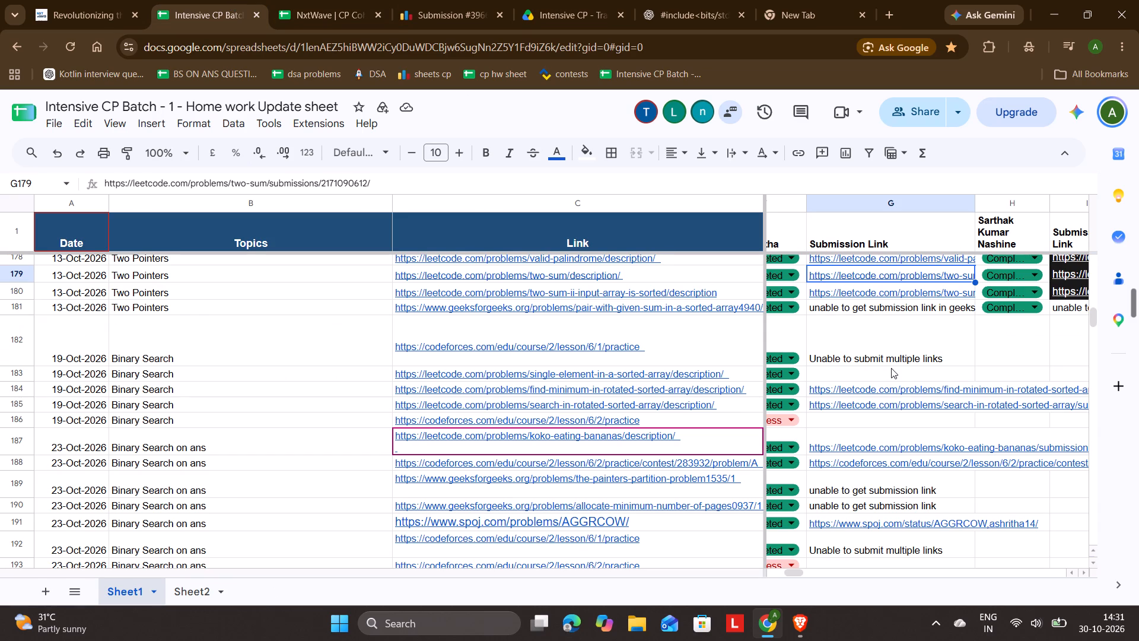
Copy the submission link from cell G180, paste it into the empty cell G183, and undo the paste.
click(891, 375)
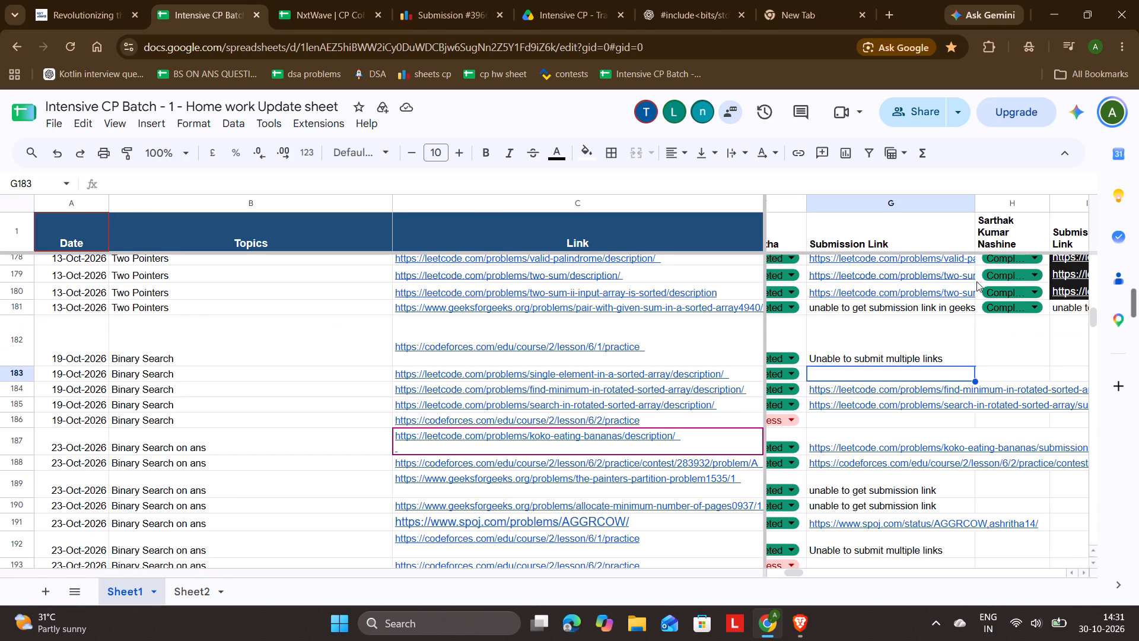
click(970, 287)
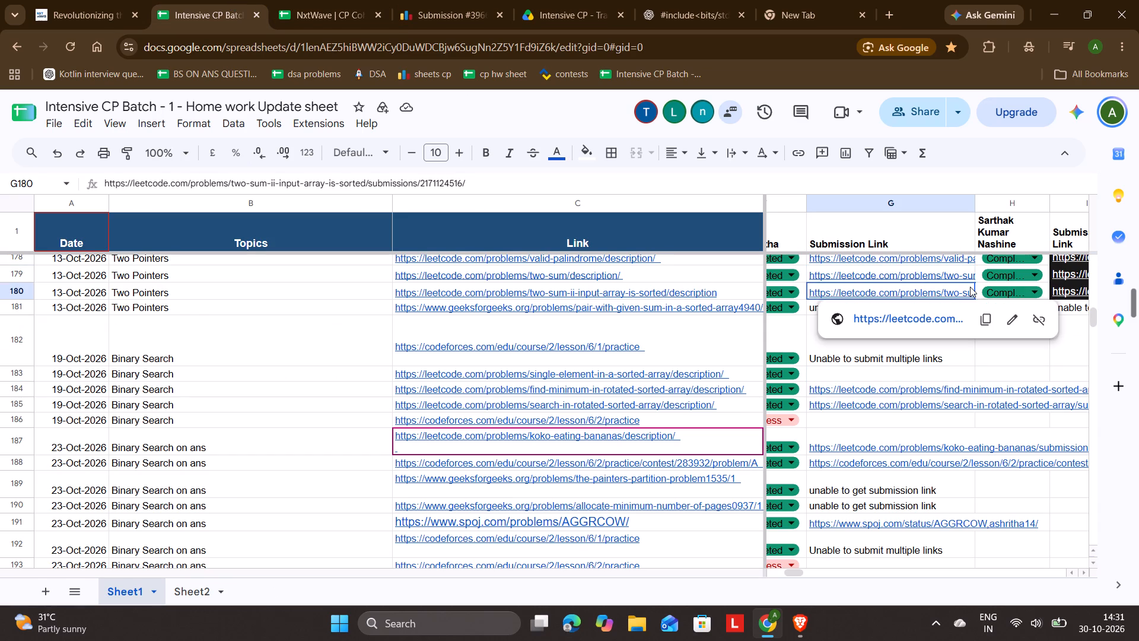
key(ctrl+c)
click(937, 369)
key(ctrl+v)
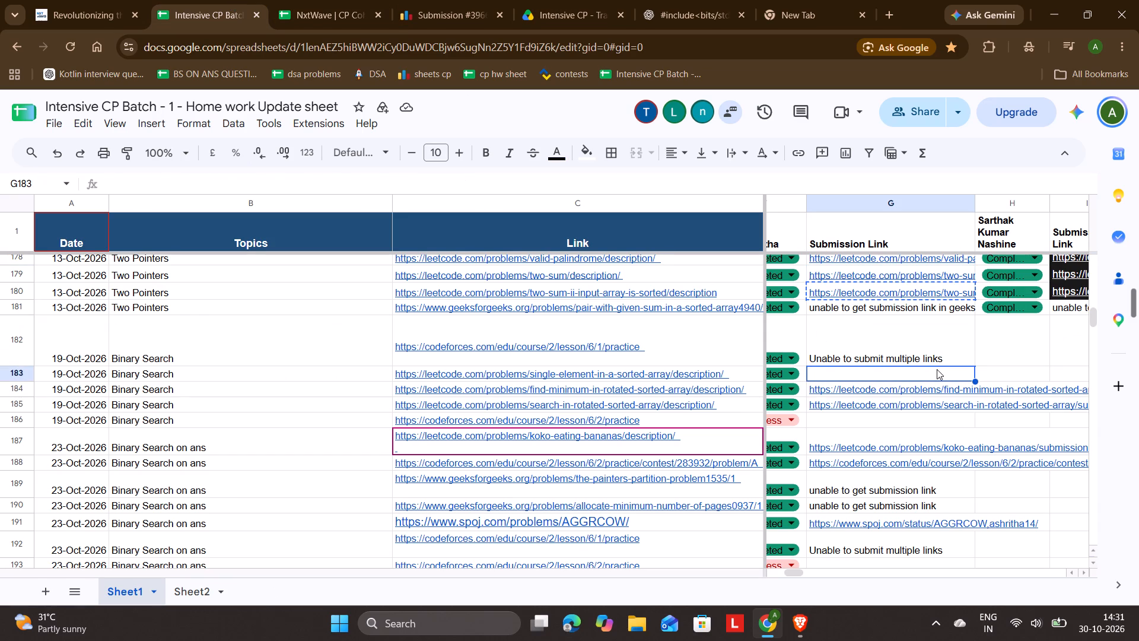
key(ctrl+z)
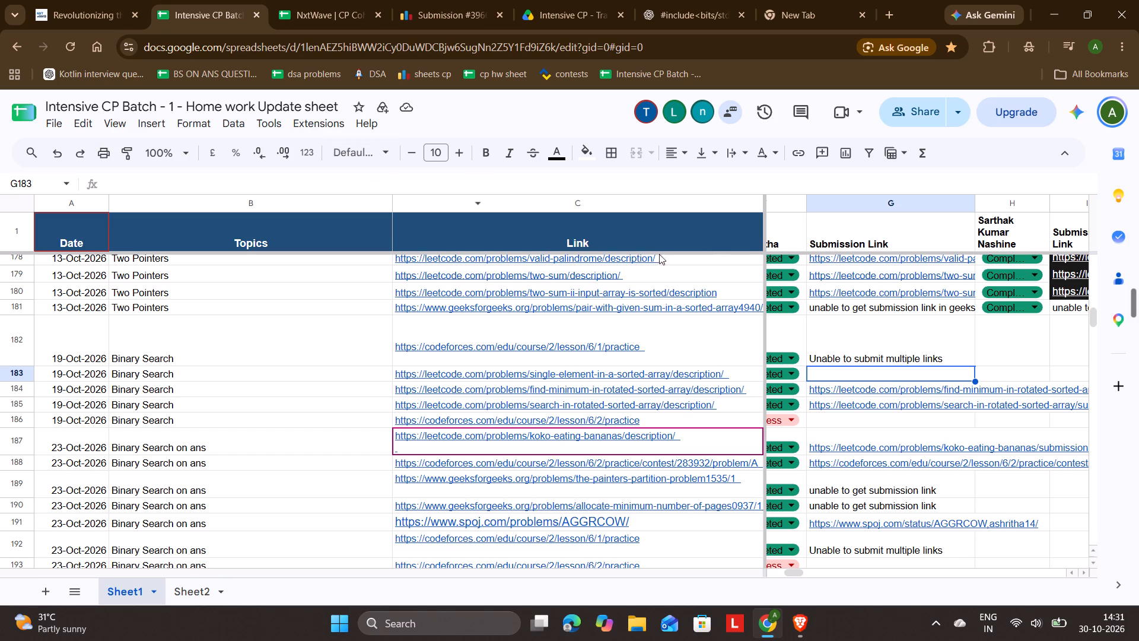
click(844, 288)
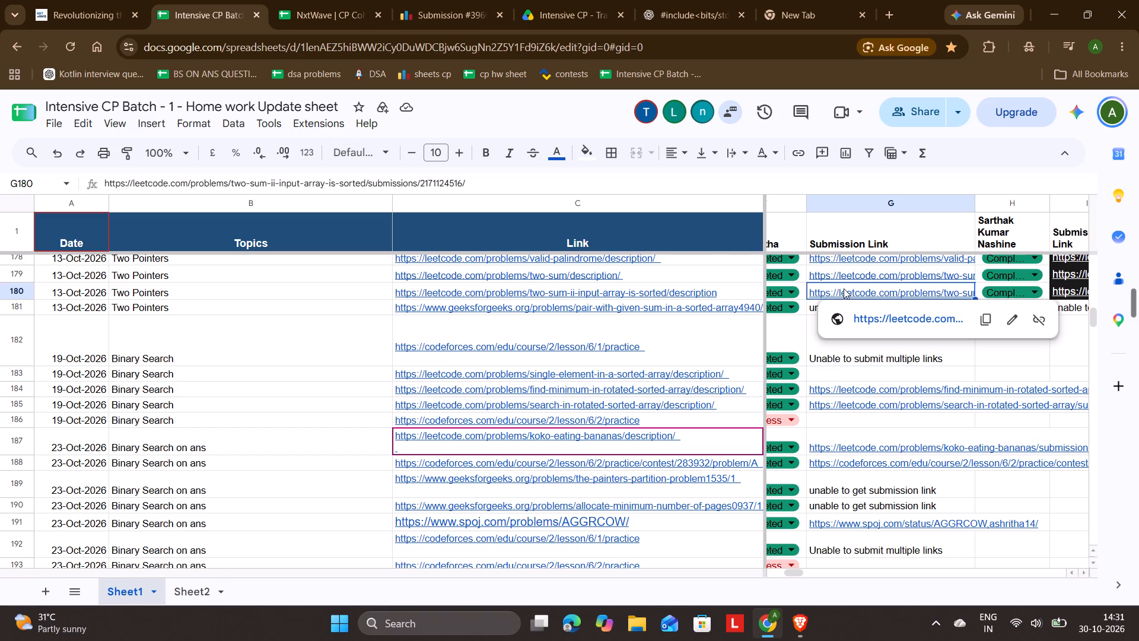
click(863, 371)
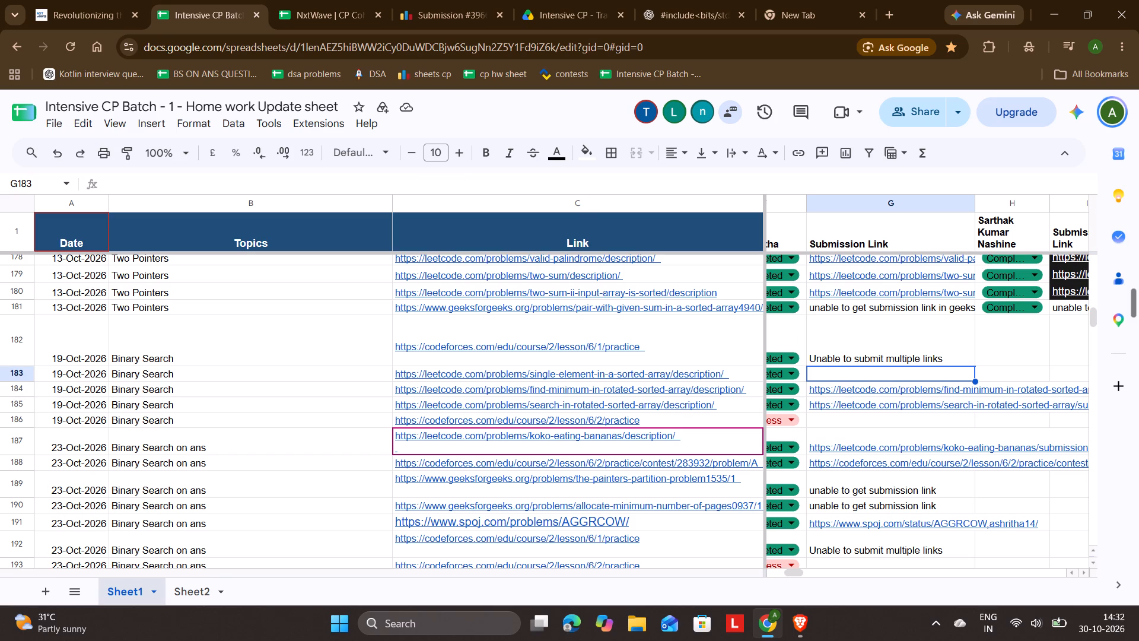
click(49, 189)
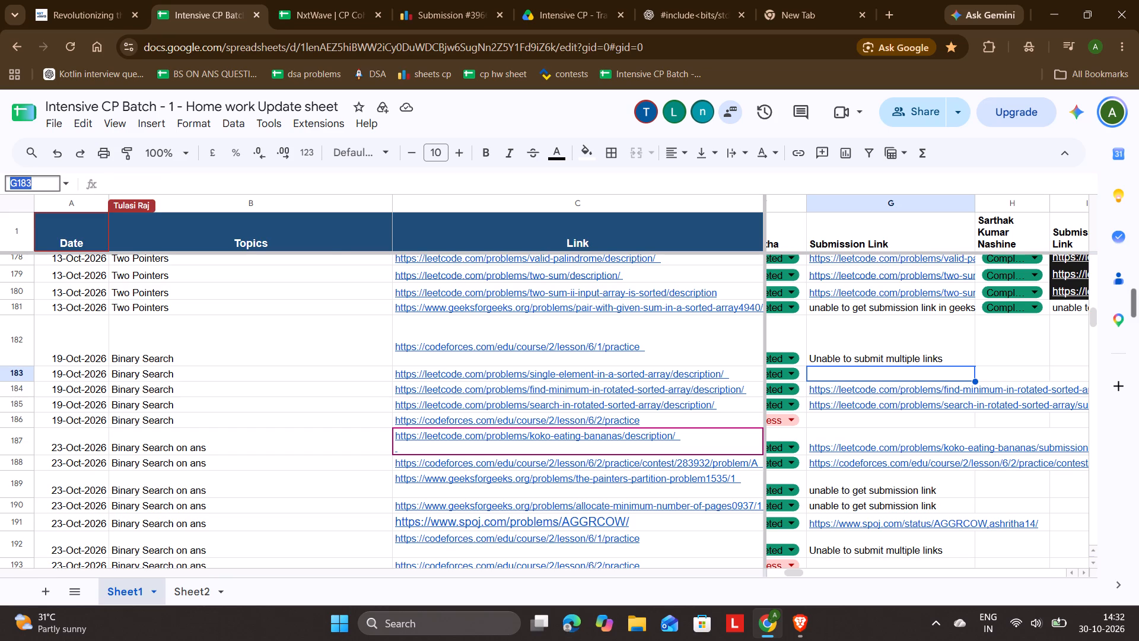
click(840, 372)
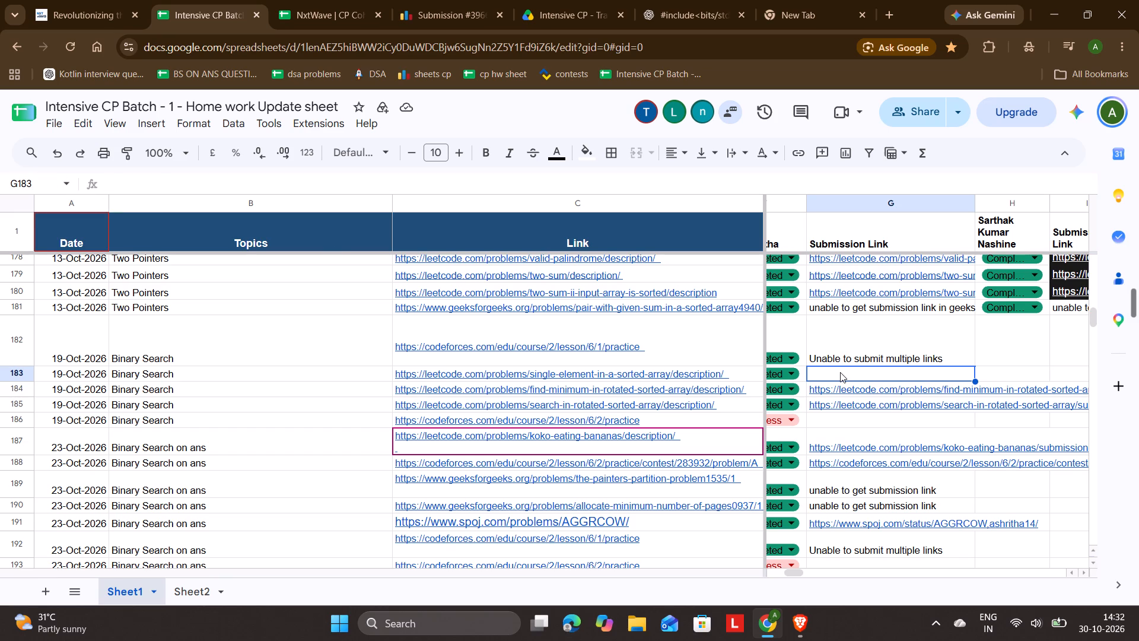
Widen the Submission Link column G slightly.
scroll(885, 390, left, 1)
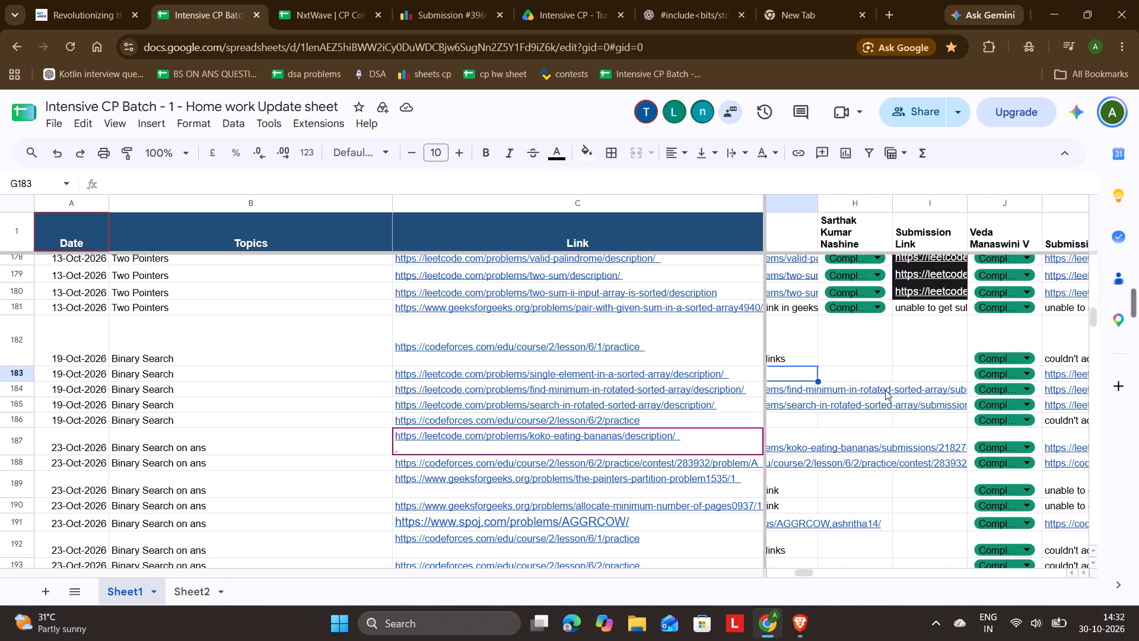
scroll(885, 390, left, 1)
scroll(885, 390, right, 1)
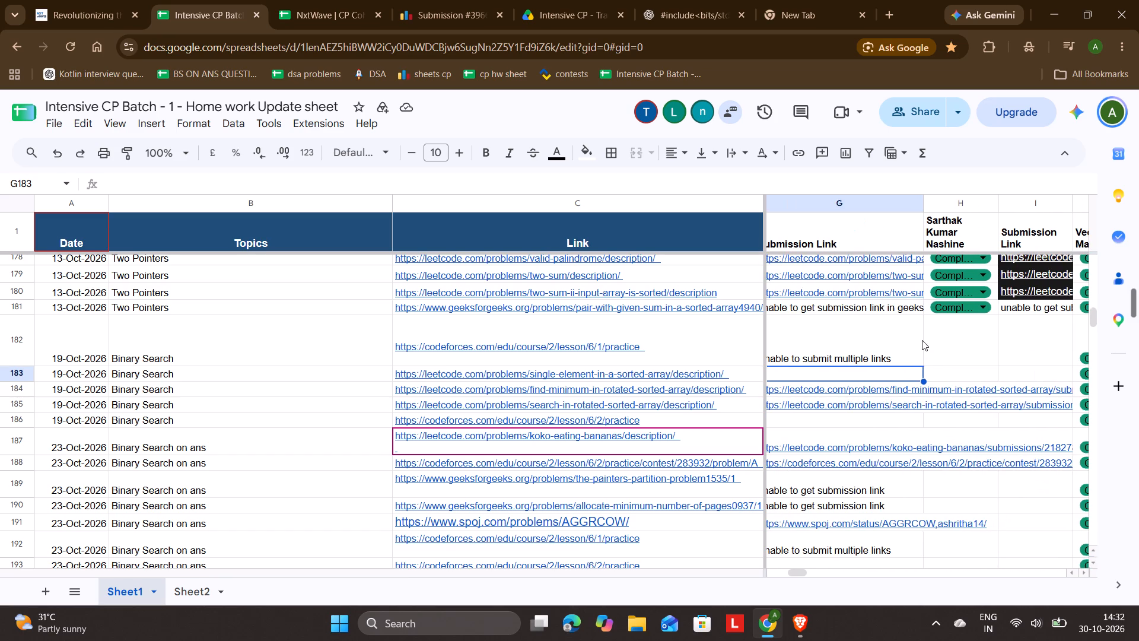
drag(922, 207, 936, 200)
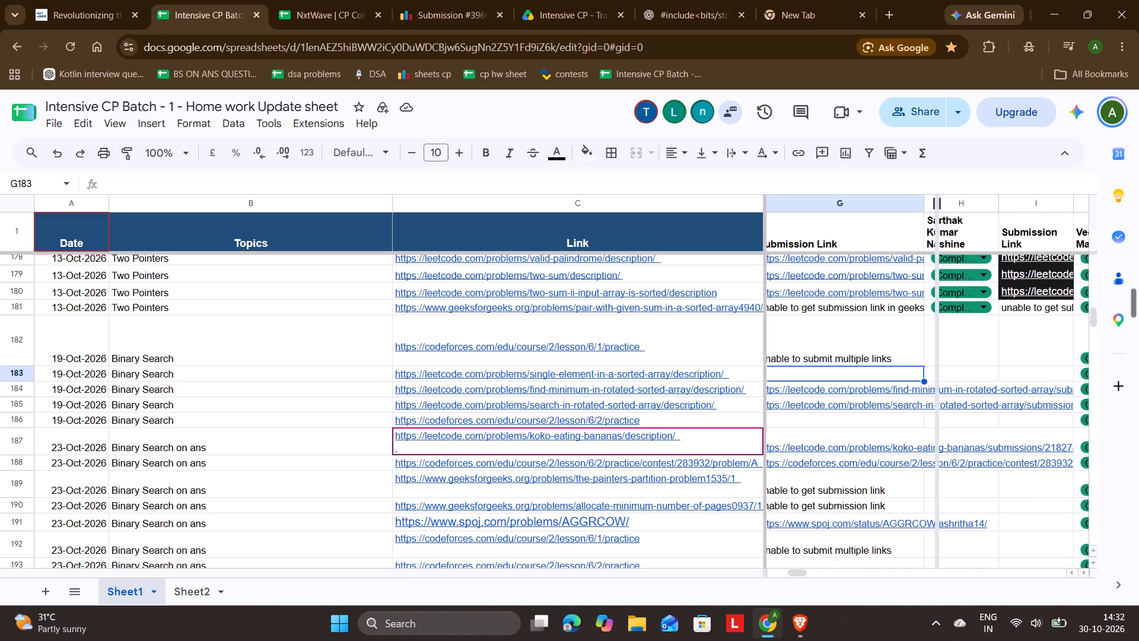
drag(936, 200, 938, 200)
drag(938, 208, 932, 208)
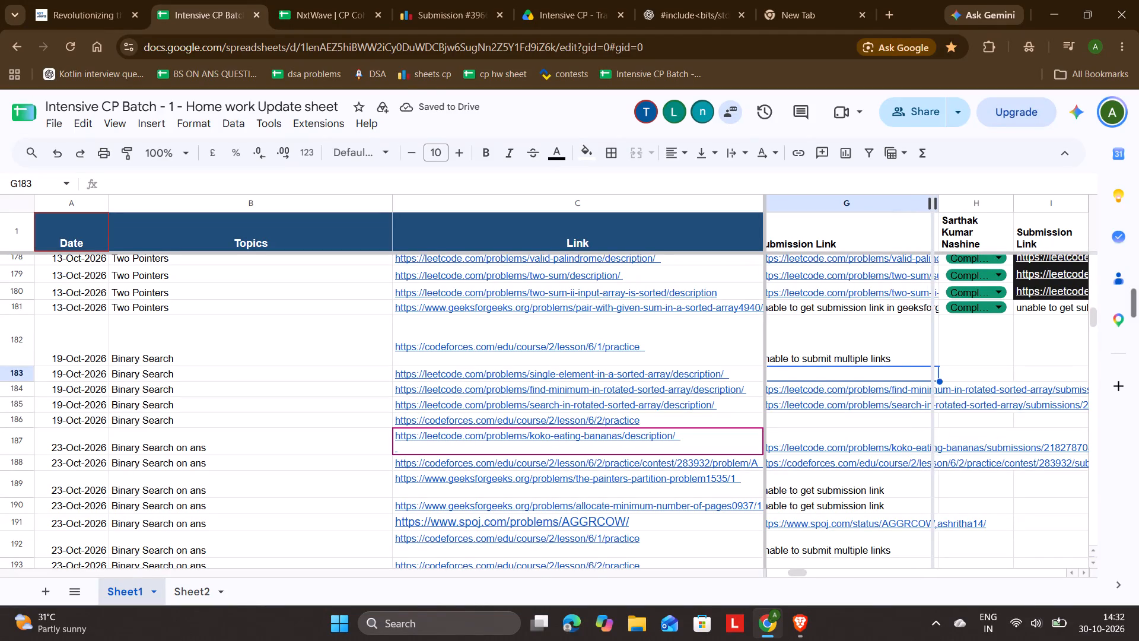
drag(932, 208, 931, 209)
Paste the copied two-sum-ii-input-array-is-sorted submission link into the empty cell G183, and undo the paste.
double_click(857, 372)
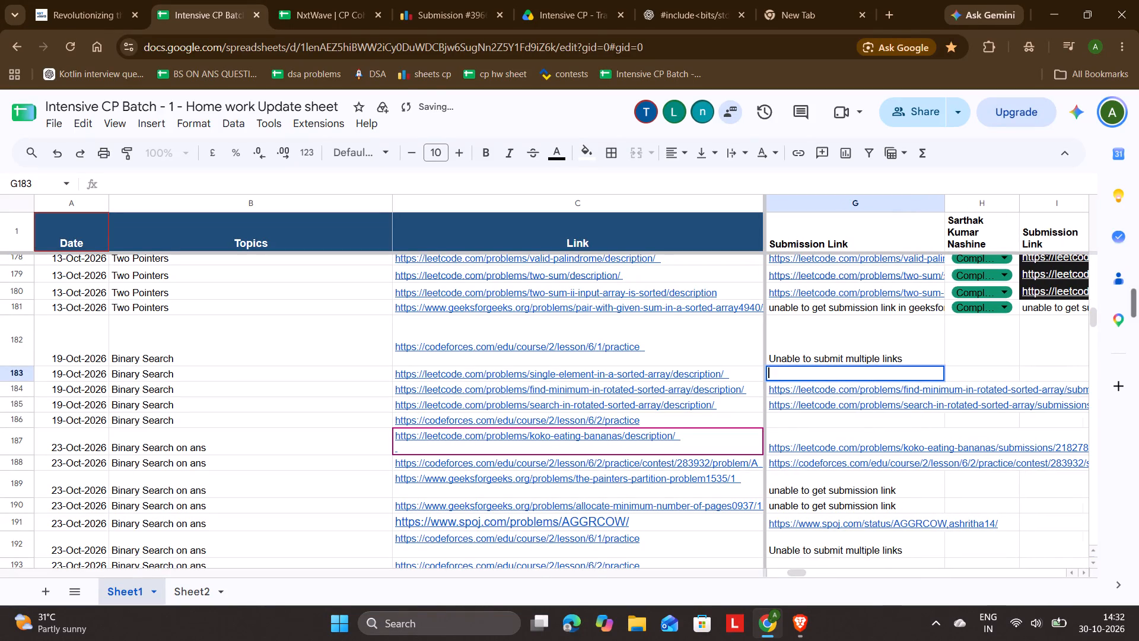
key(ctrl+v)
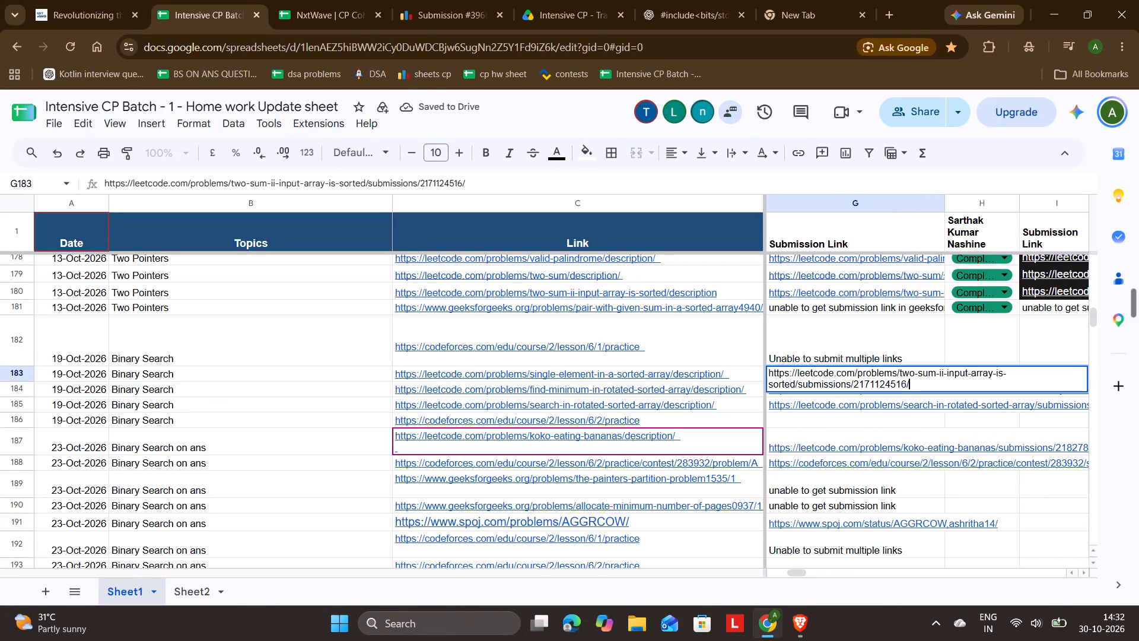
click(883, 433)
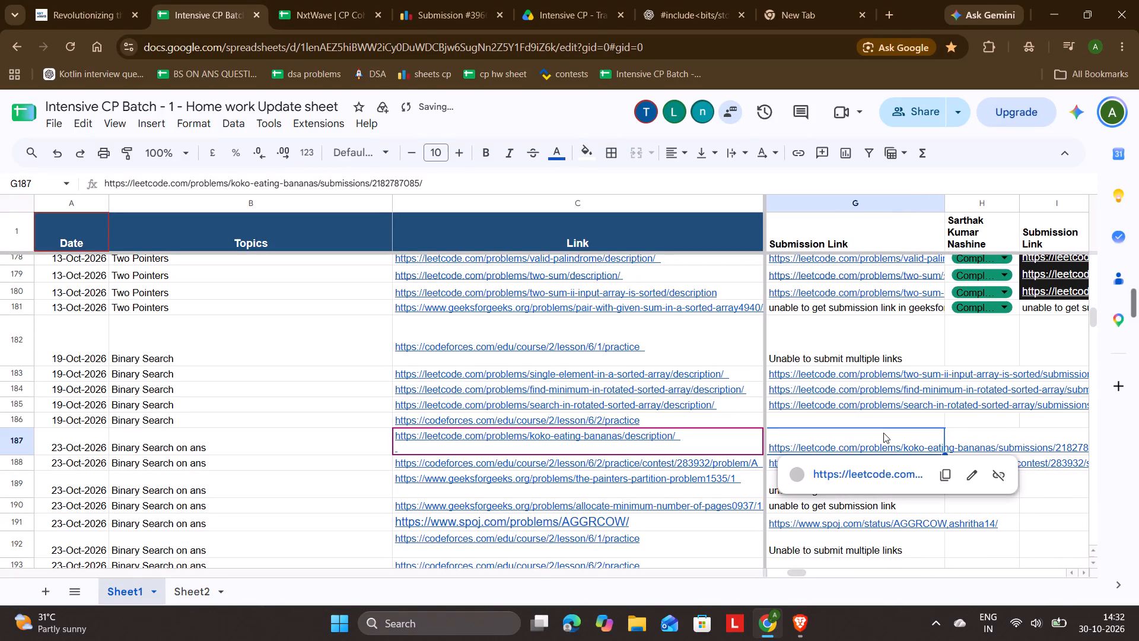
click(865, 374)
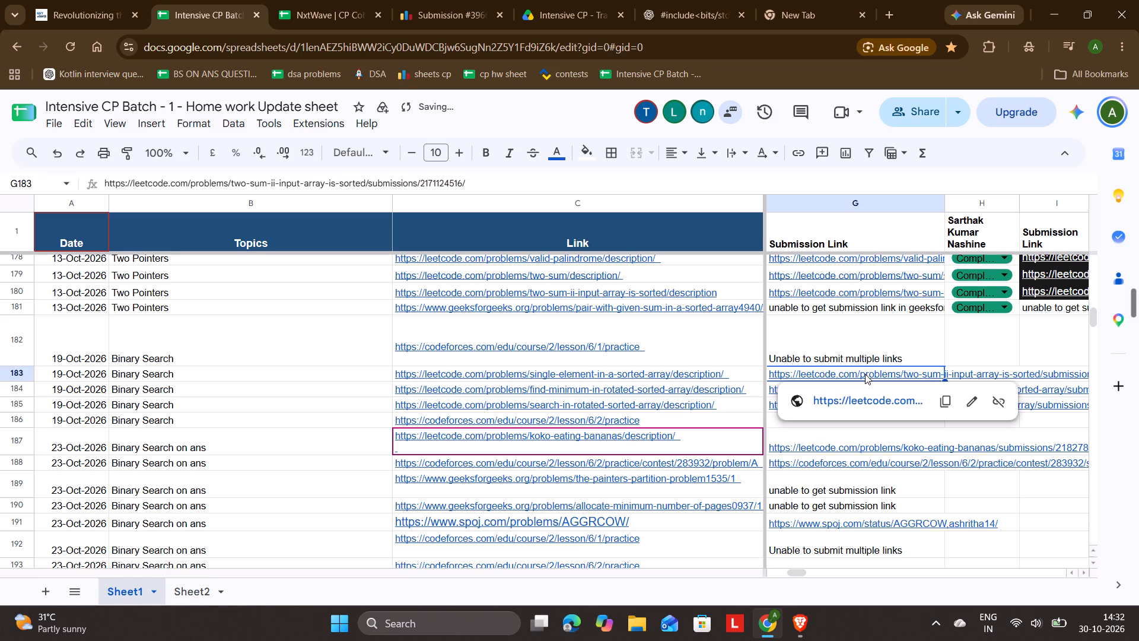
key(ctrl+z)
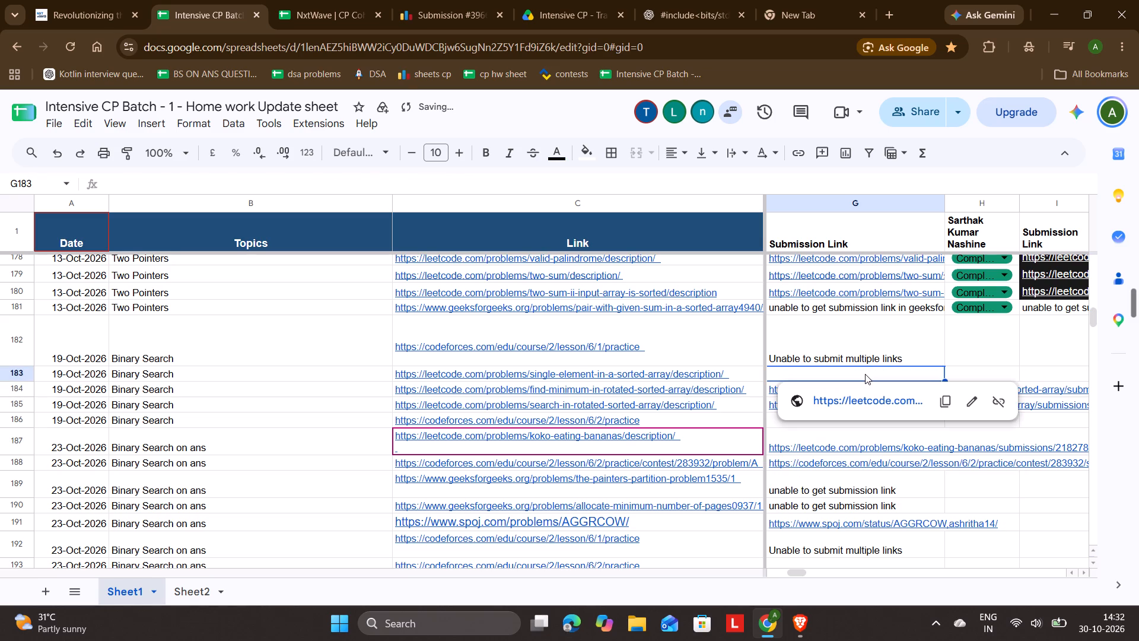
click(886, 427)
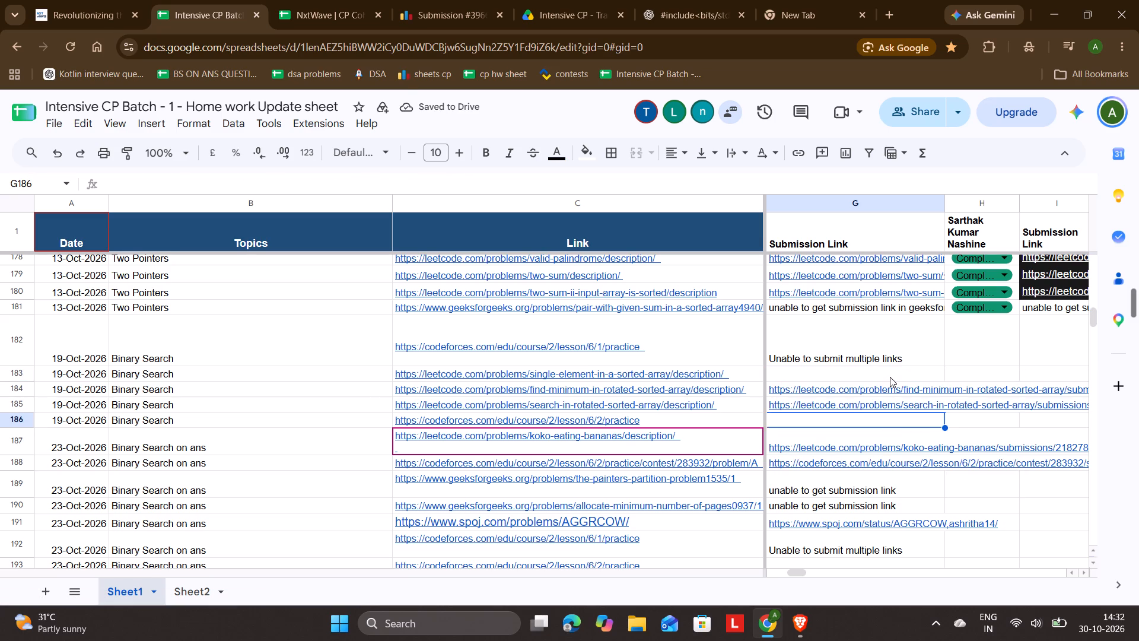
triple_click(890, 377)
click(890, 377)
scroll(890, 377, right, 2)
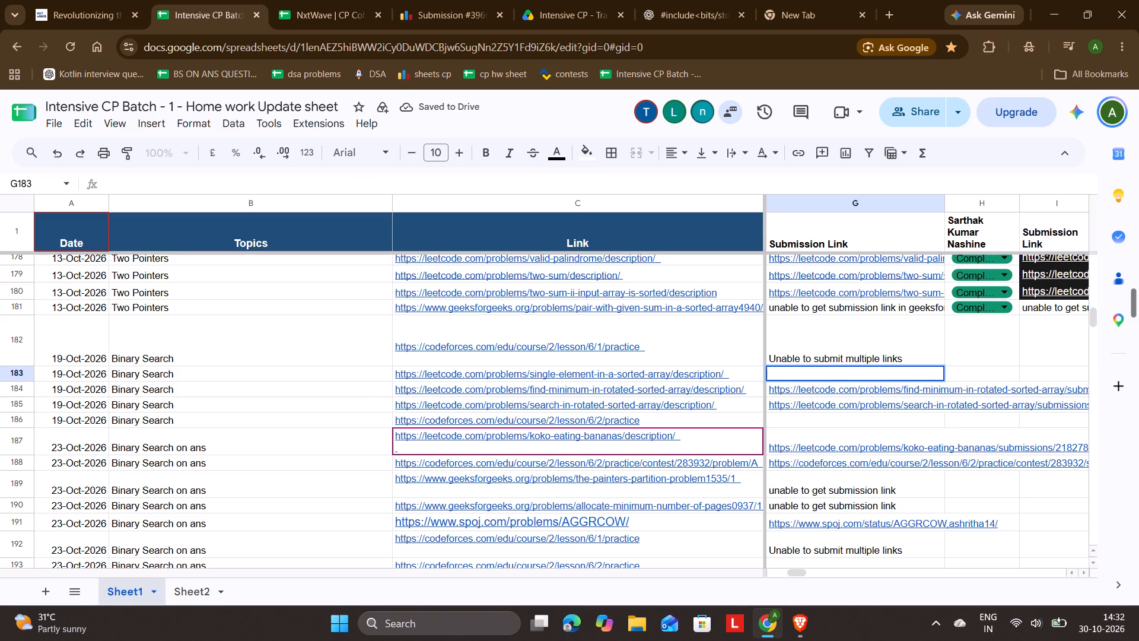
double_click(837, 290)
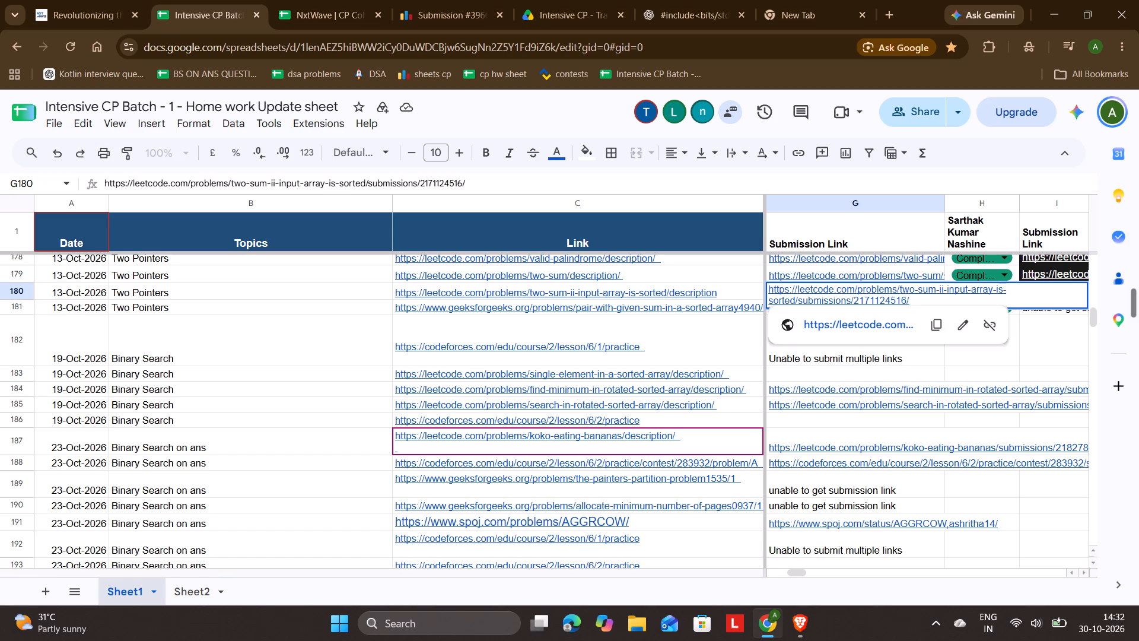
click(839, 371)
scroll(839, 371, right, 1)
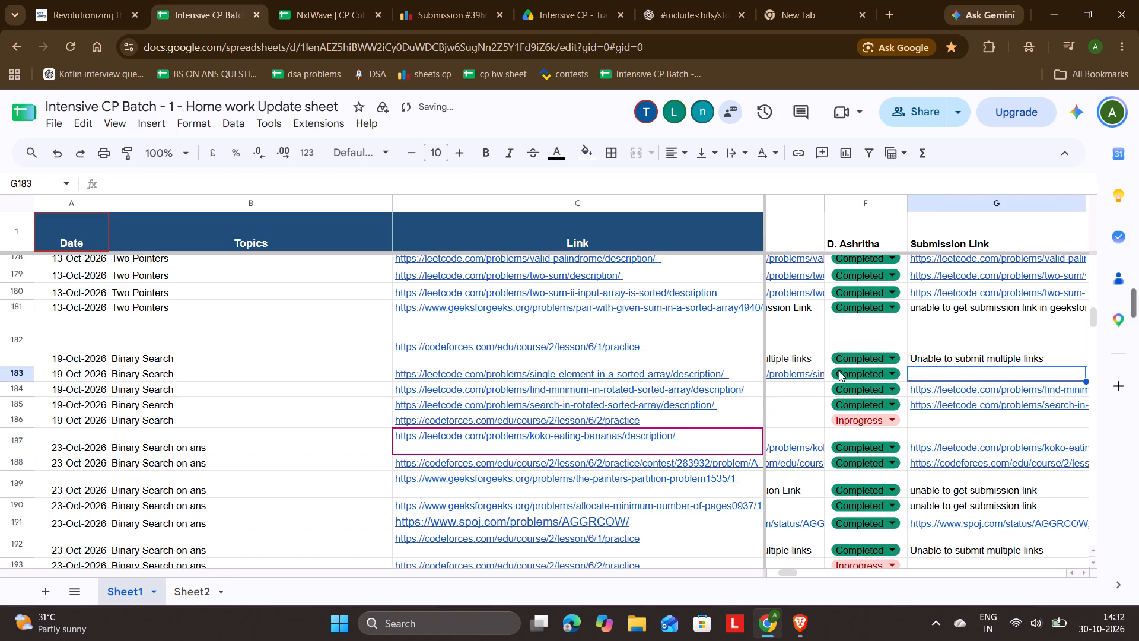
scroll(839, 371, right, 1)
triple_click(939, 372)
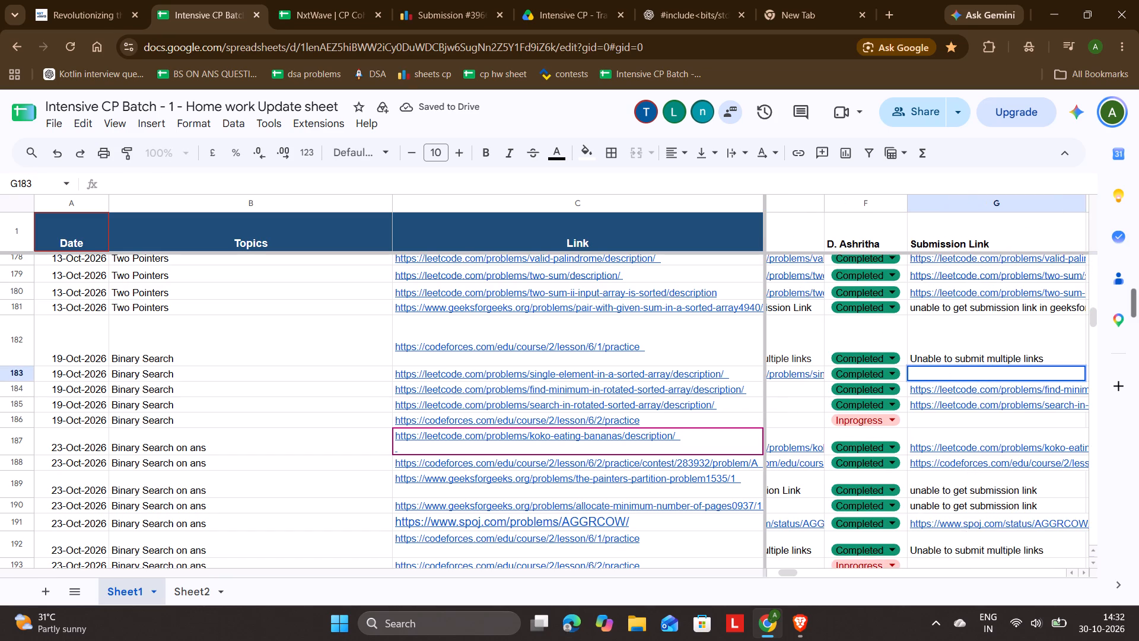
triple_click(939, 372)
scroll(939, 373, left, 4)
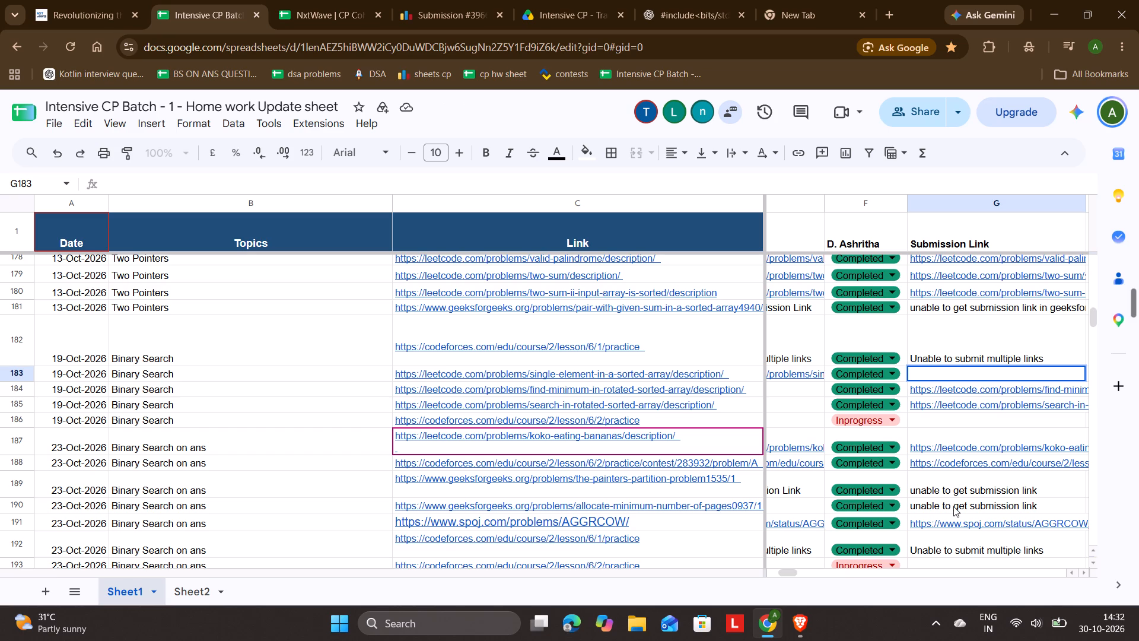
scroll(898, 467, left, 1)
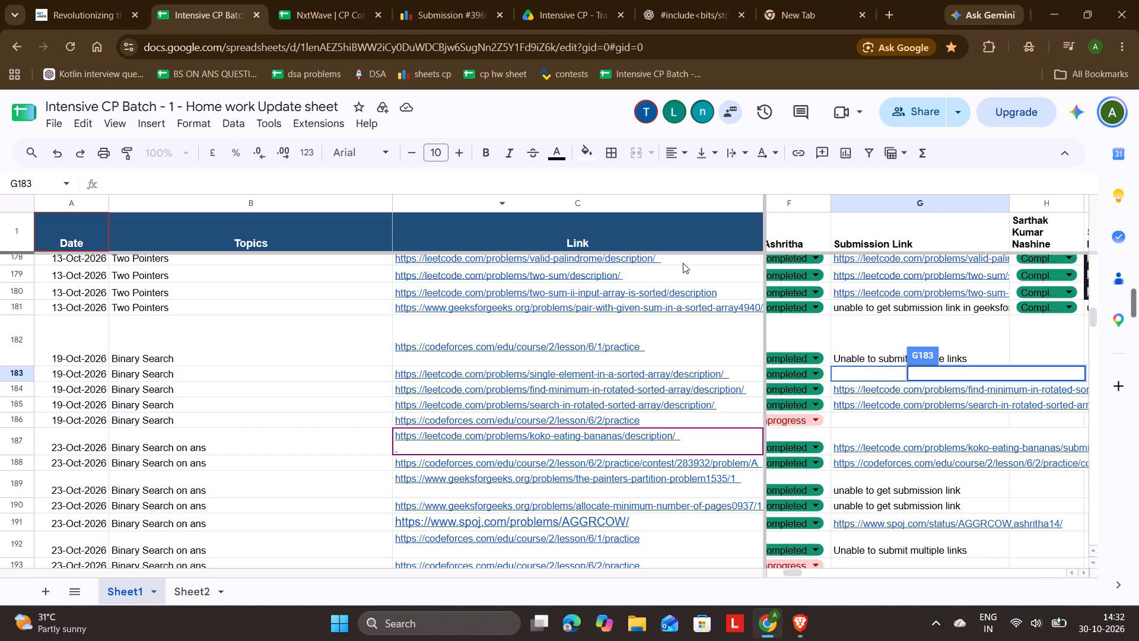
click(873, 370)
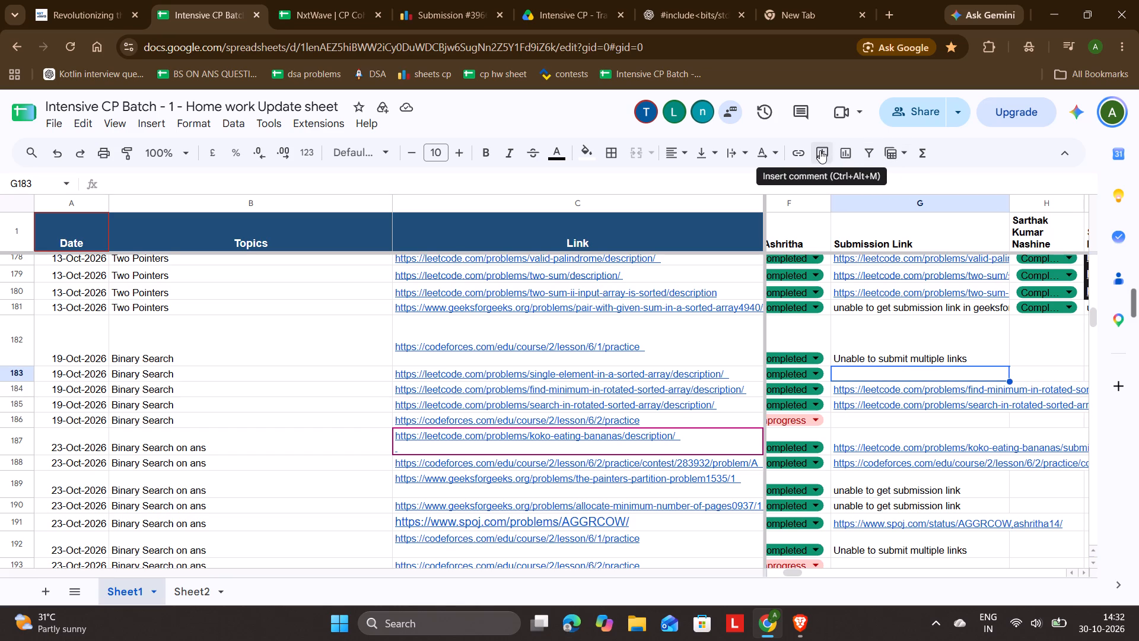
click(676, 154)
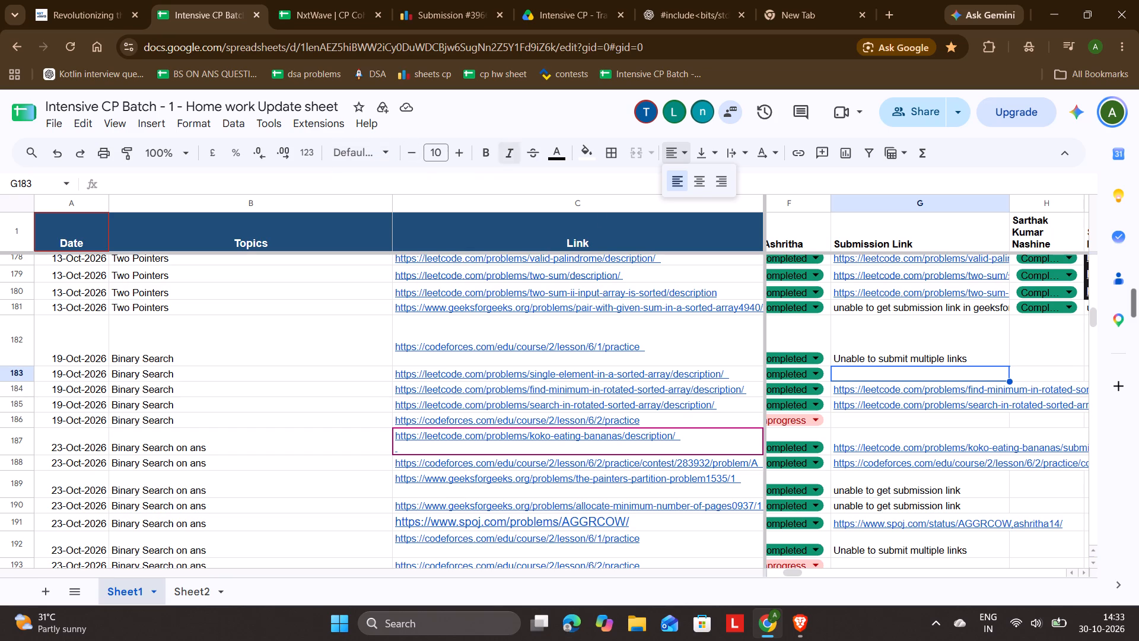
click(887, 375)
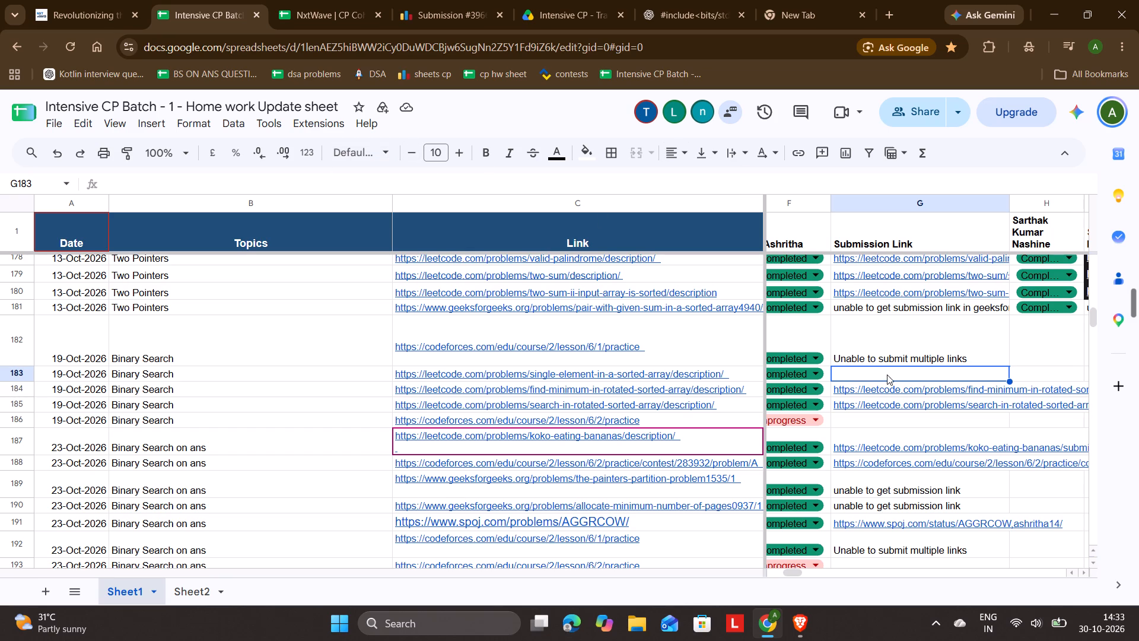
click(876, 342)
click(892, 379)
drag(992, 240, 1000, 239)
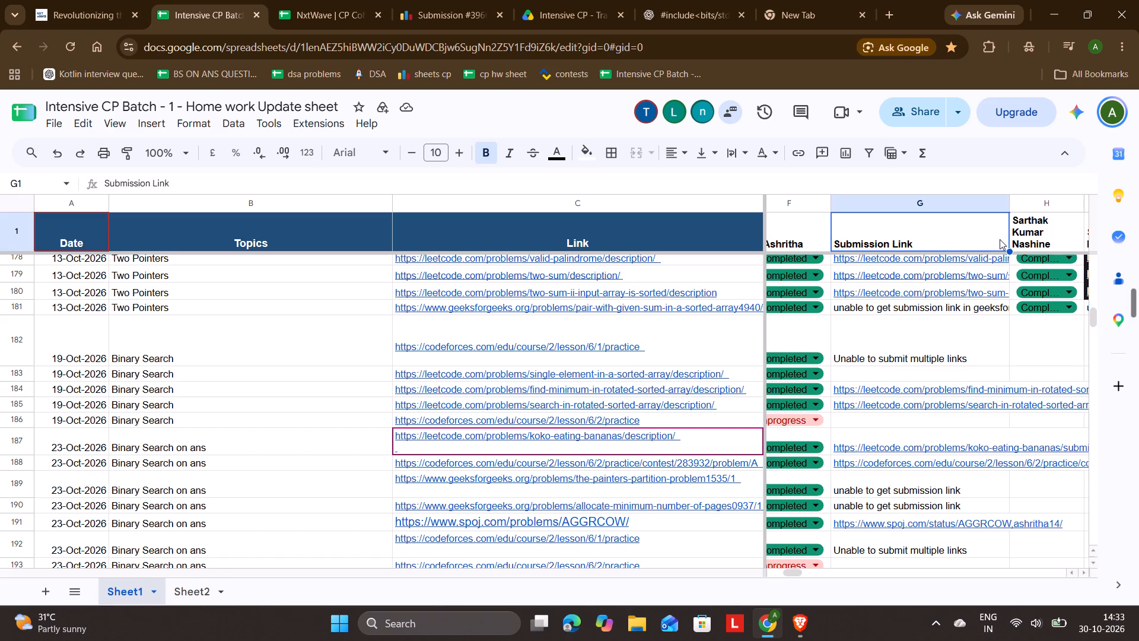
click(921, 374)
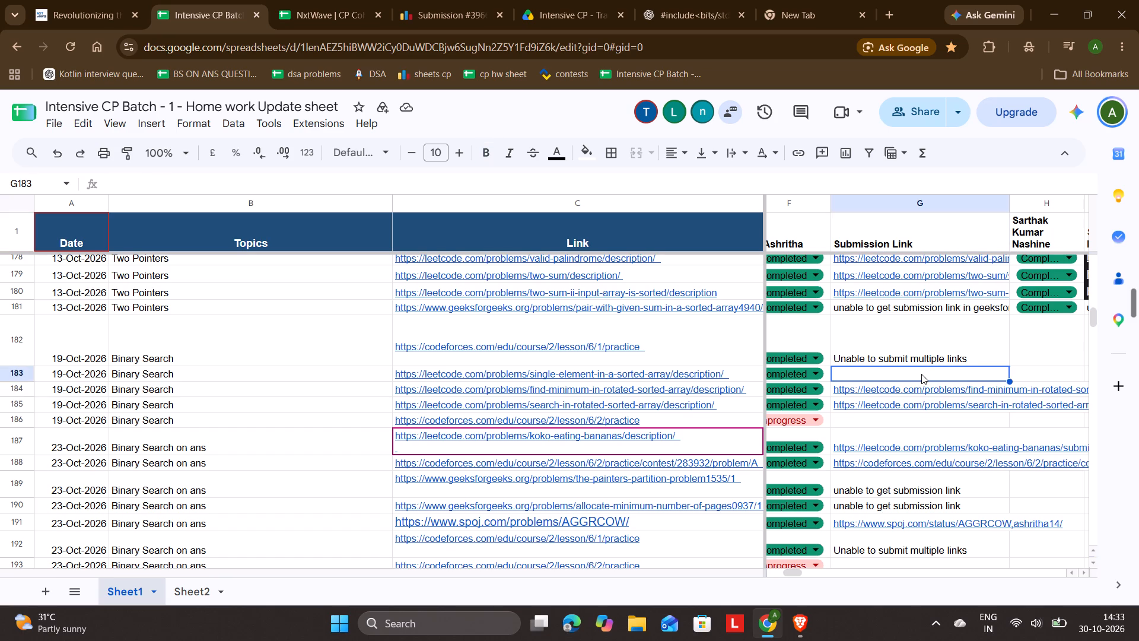
Examine the other students' statuses and submission links across the Binary Search rows, including row 183.
scroll(1015, 391, left, 1)
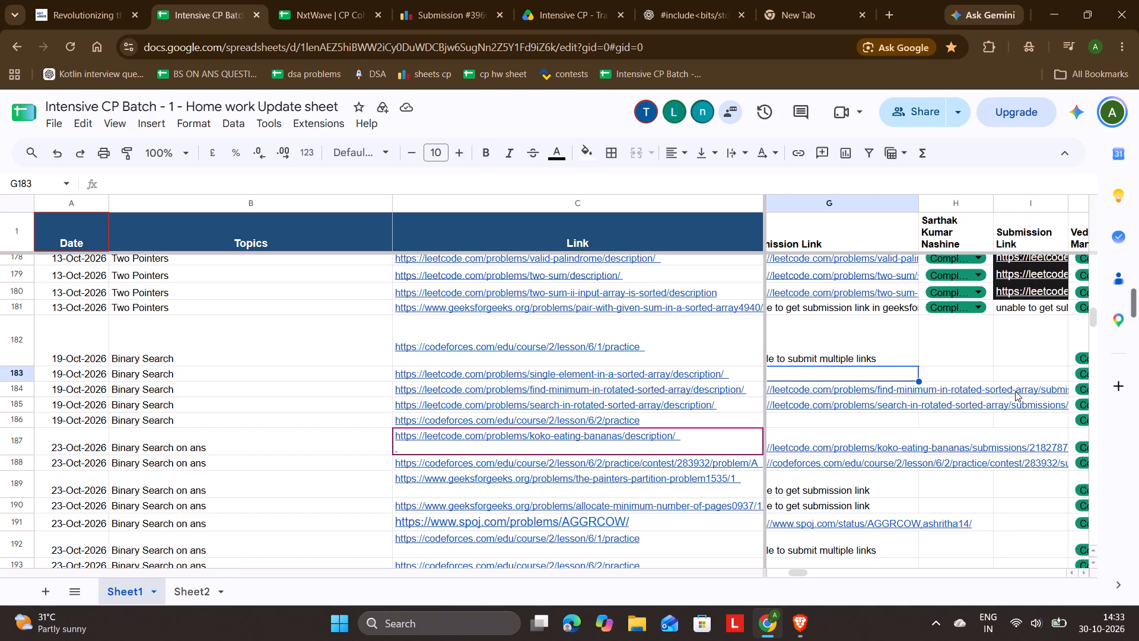
scroll(1015, 391, left, 1)
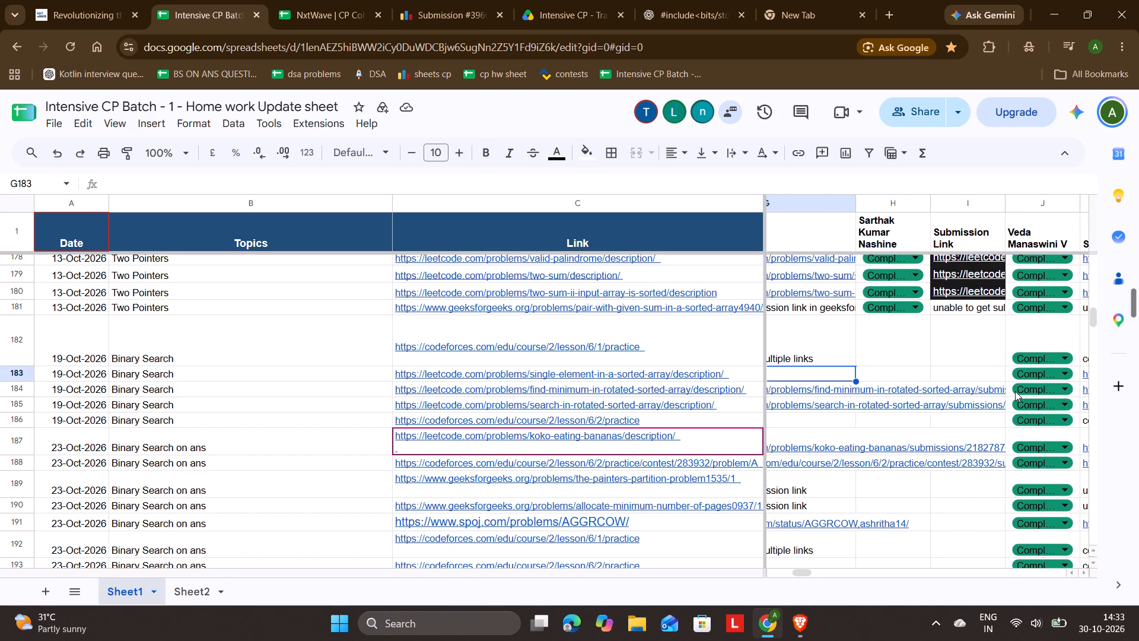
scroll(1015, 391, left, 3)
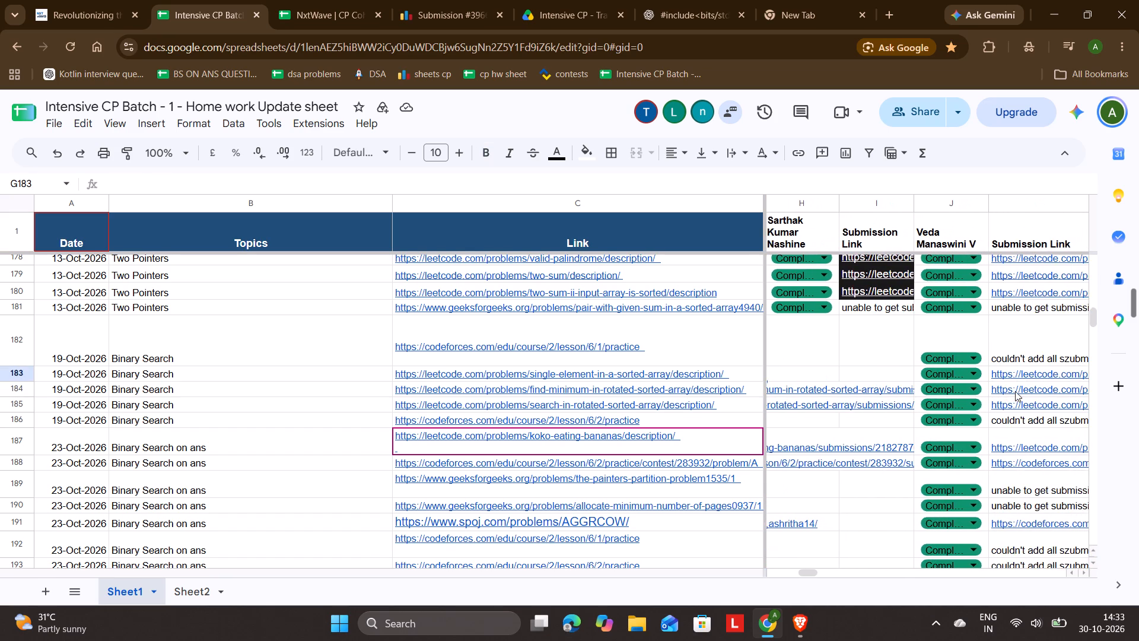
scroll(1015, 391, left, 4)
scroll(1015, 391, right, 1)
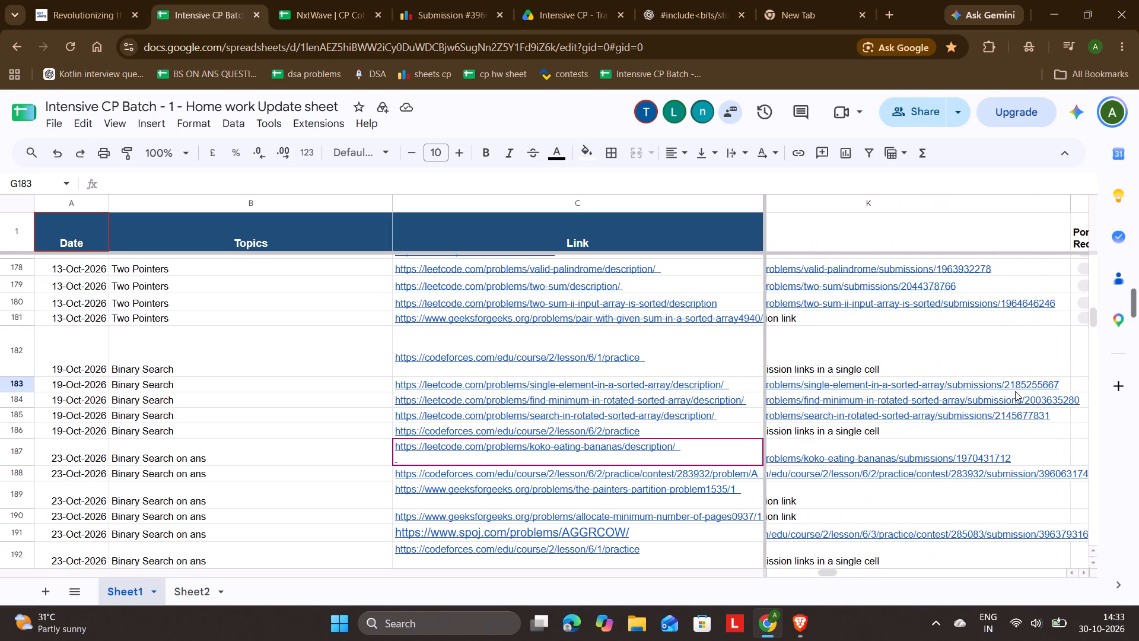
scroll(1015, 391, right, 2)
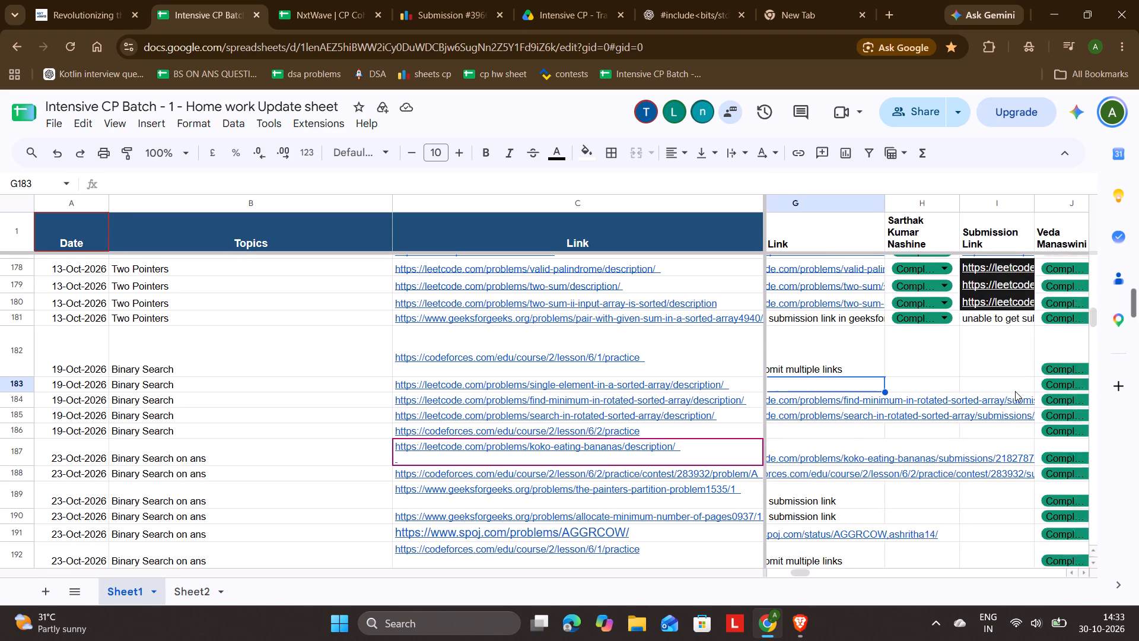
scroll(1015, 391, right, 5)
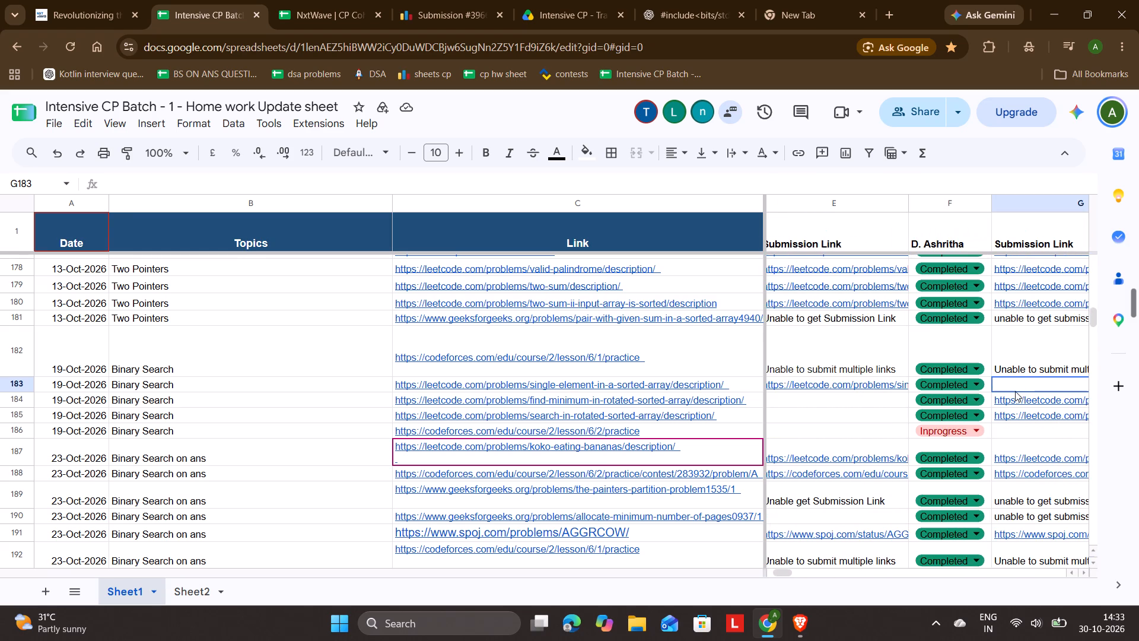
Paste the copied two-sum-ii-input-array-is-sorted submission link into the empty cell G183.
scroll(1015, 391, left, 1)
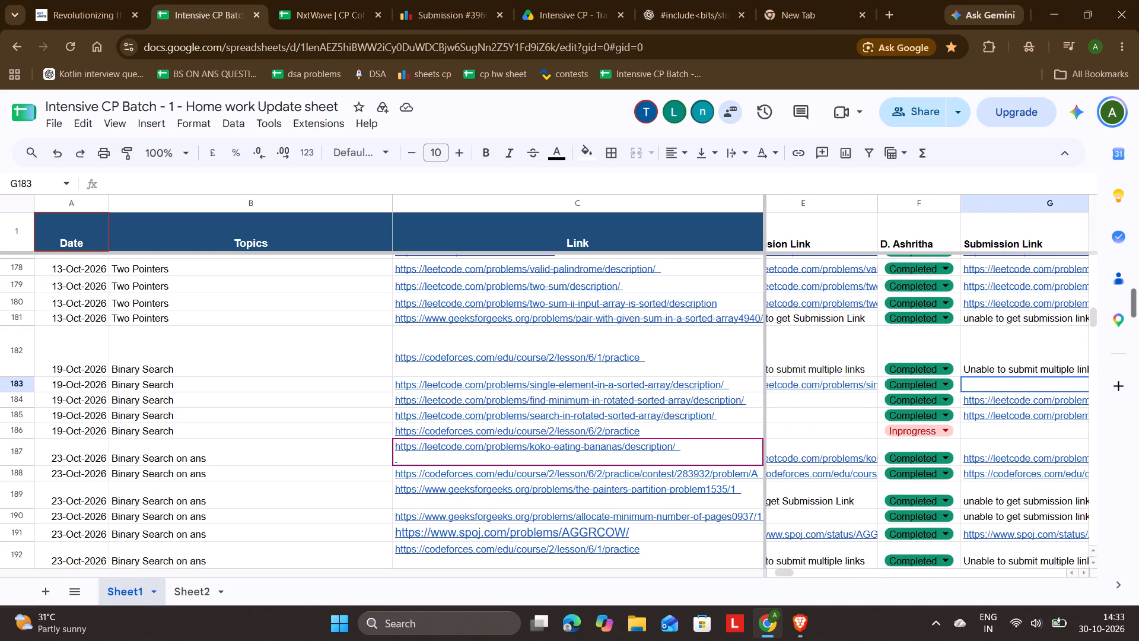
key(ctrl+v)
scroll(1015, 391, left, 2)
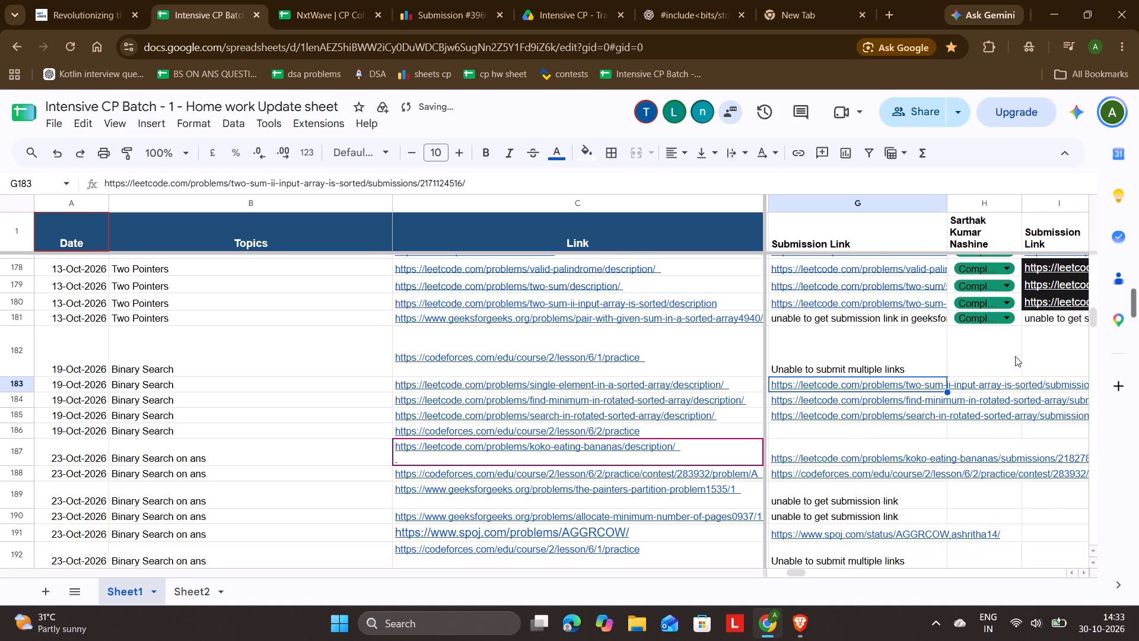
Widen the Submission Link column G considerably so that it holds nearly the full length of the submission URLs.
click(947, 225)
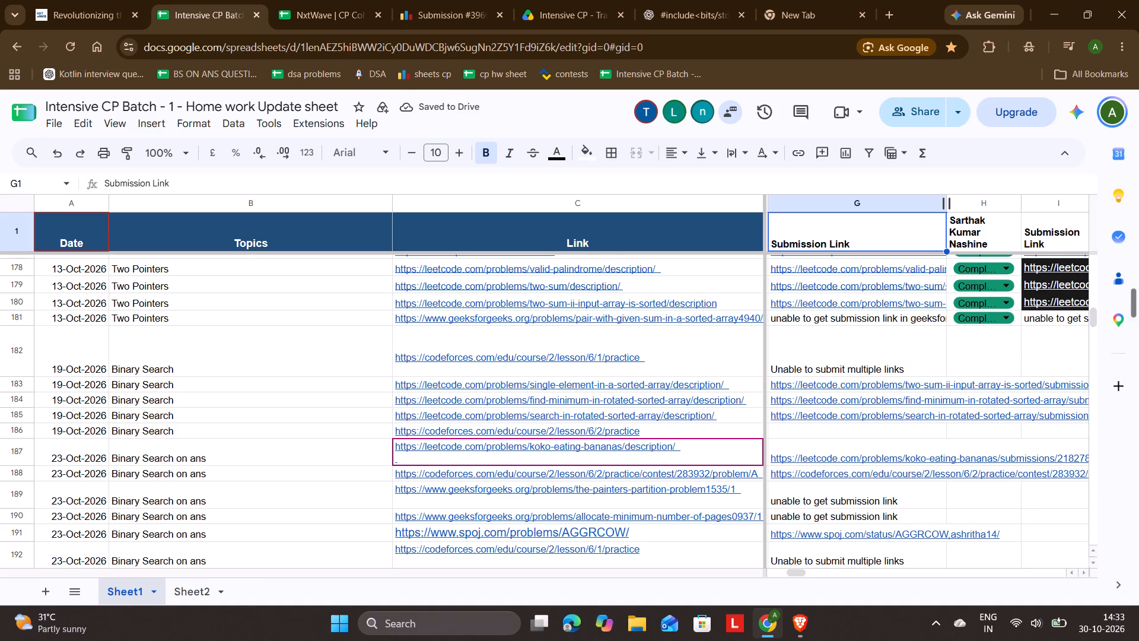
drag(949, 208, 1089, 182)
scroll(940, 265, left, 2)
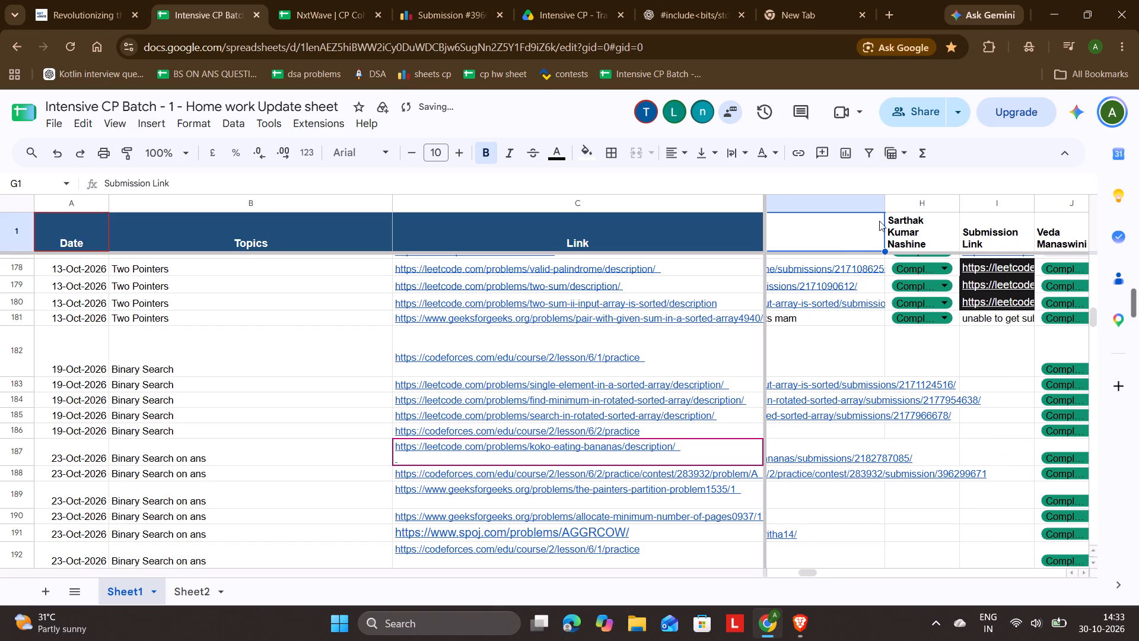
drag(887, 208, 970, 201)
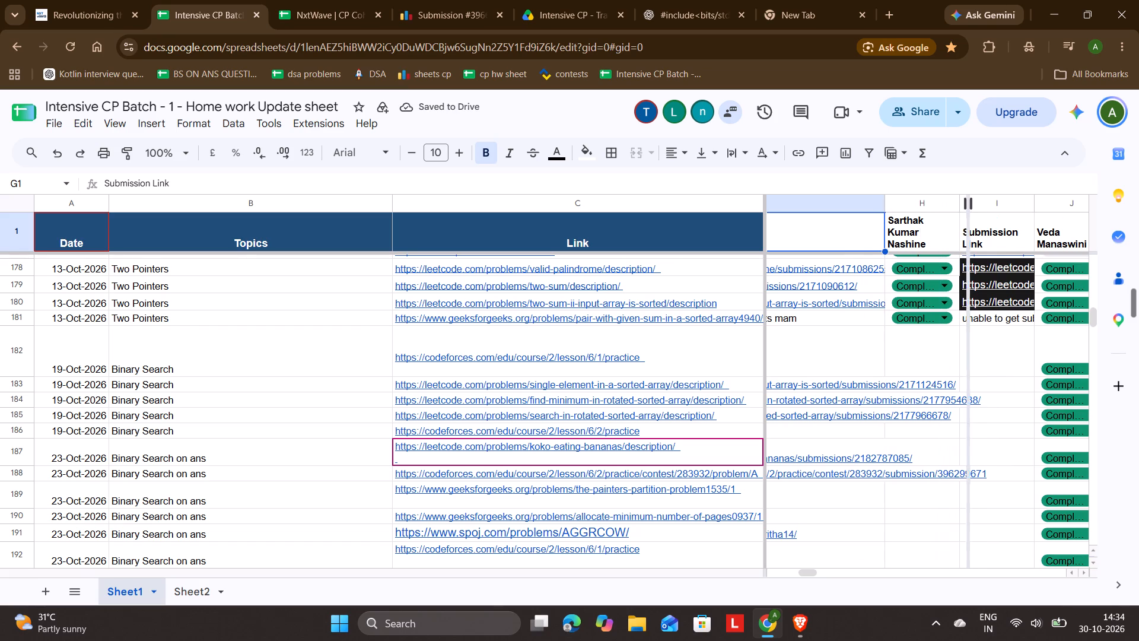
drag(970, 201, 979, 199)
scroll(922, 258, left, 1)
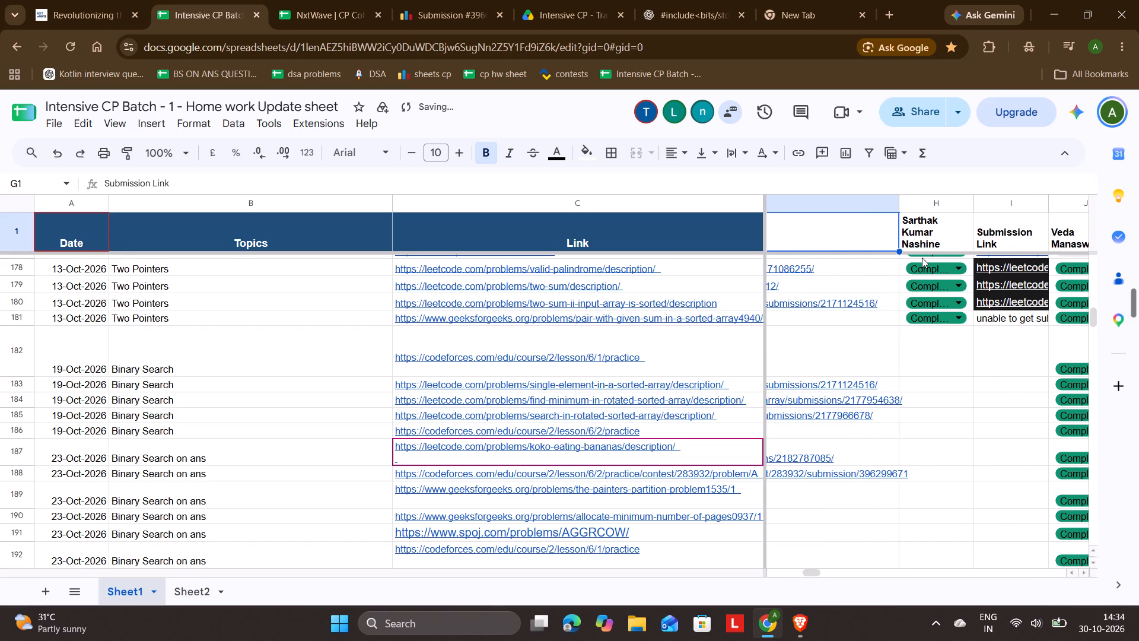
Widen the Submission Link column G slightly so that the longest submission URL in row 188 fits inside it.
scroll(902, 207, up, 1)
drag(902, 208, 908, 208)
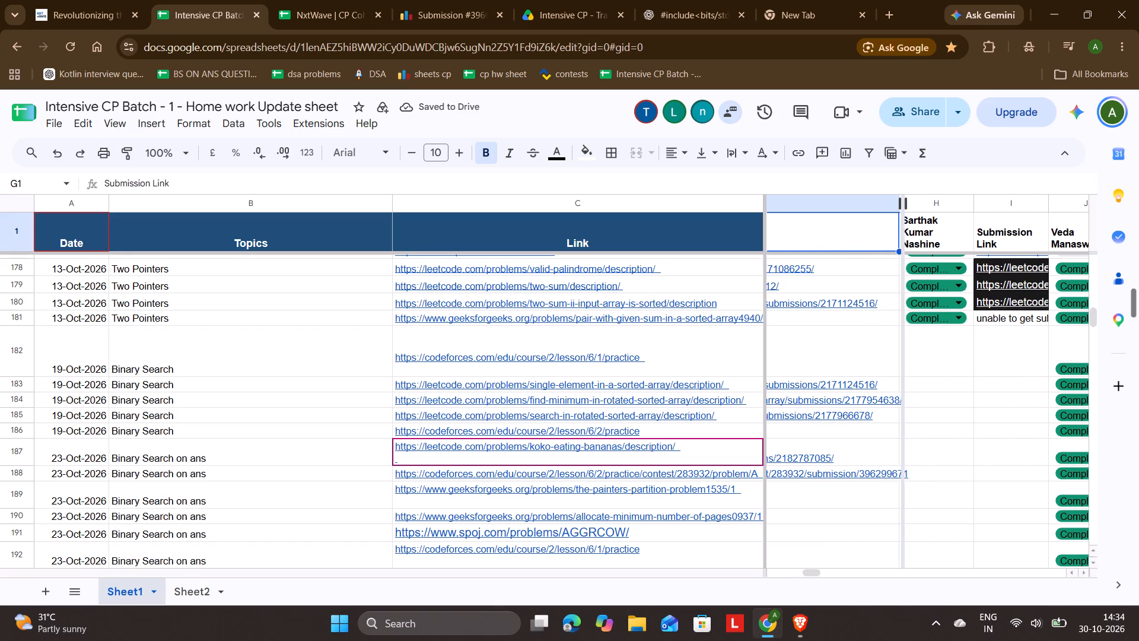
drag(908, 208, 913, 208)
Examine the submission links and statuses in columns F and G from the STL problems through the Binary Search on ans rows.
scroll(913, 332, up, 1)
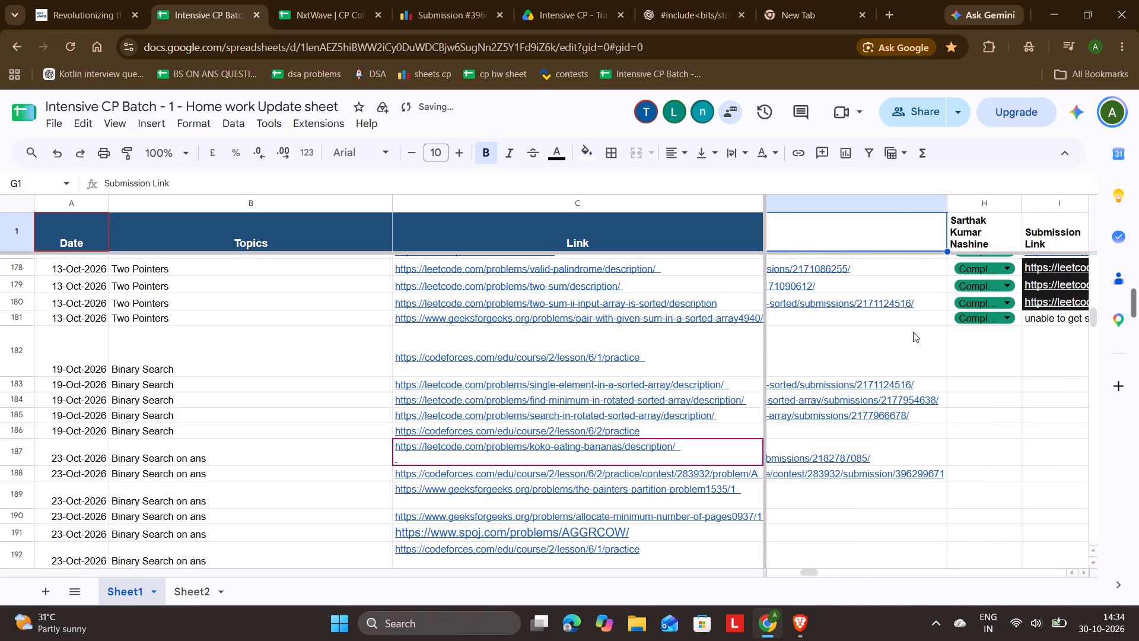
scroll(913, 332, up, 4)
scroll(913, 332, right, 2)
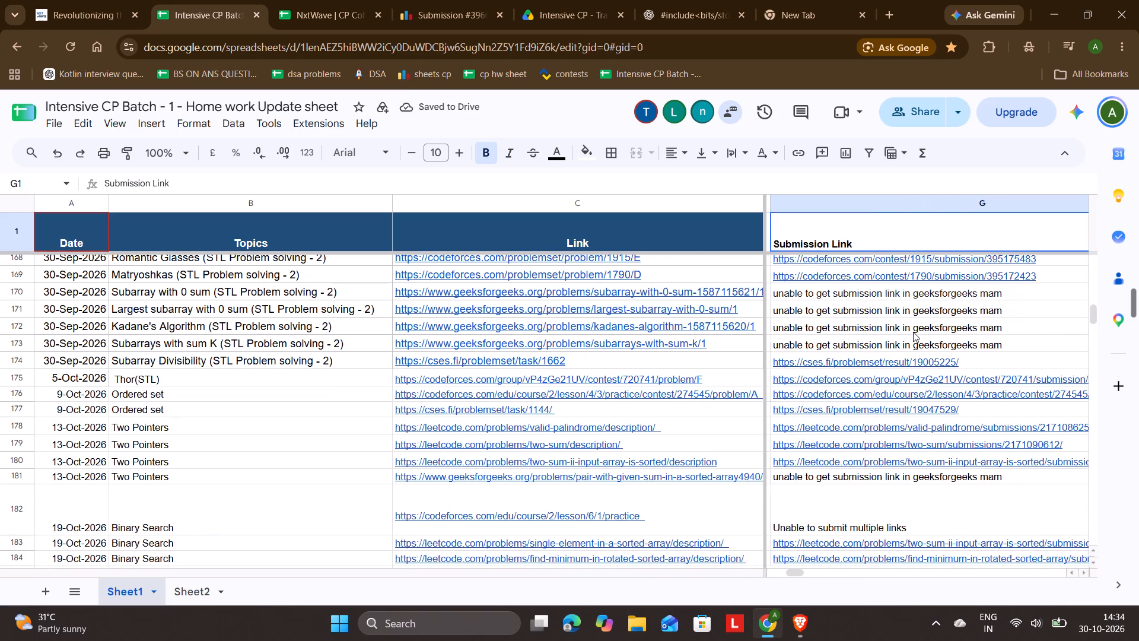
scroll(913, 332, right, 1)
scroll(913, 332, down, 1)
scroll(913, 332, left, 2)
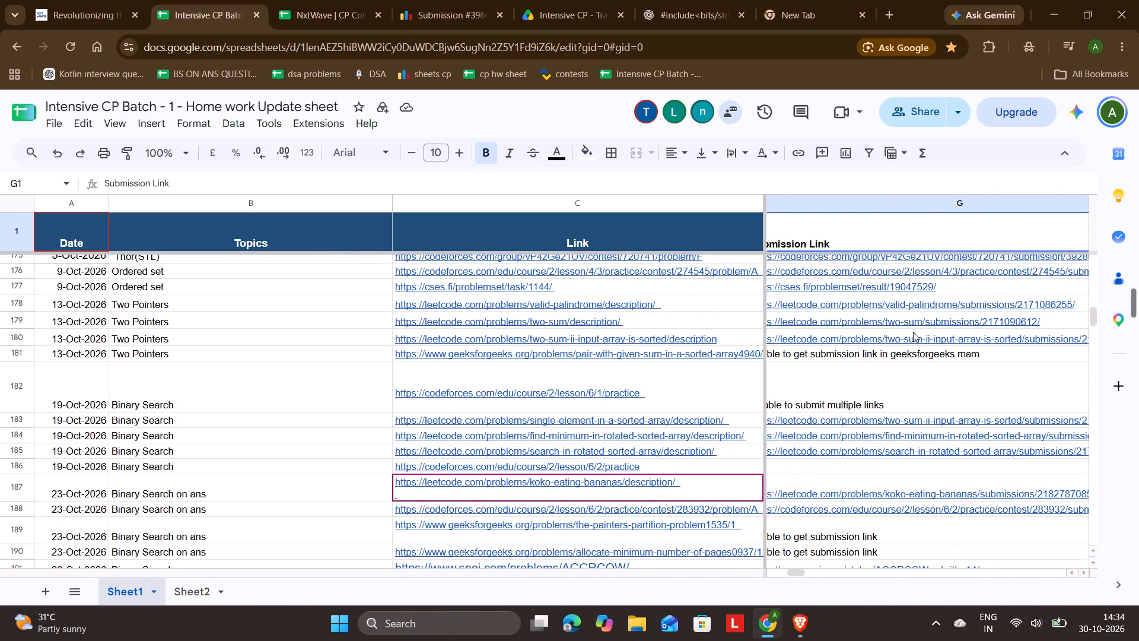
scroll(913, 332, right, 4)
scroll(913, 332, left, 4)
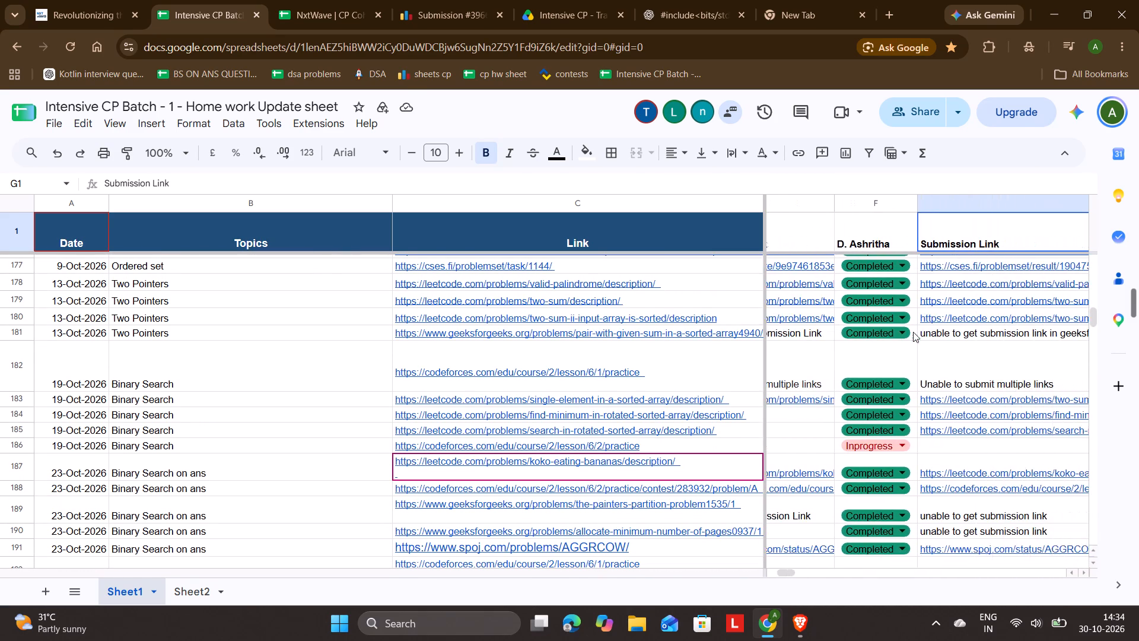
scroll(913, 332, left, 3)
scroll(913, 332, right, 2)
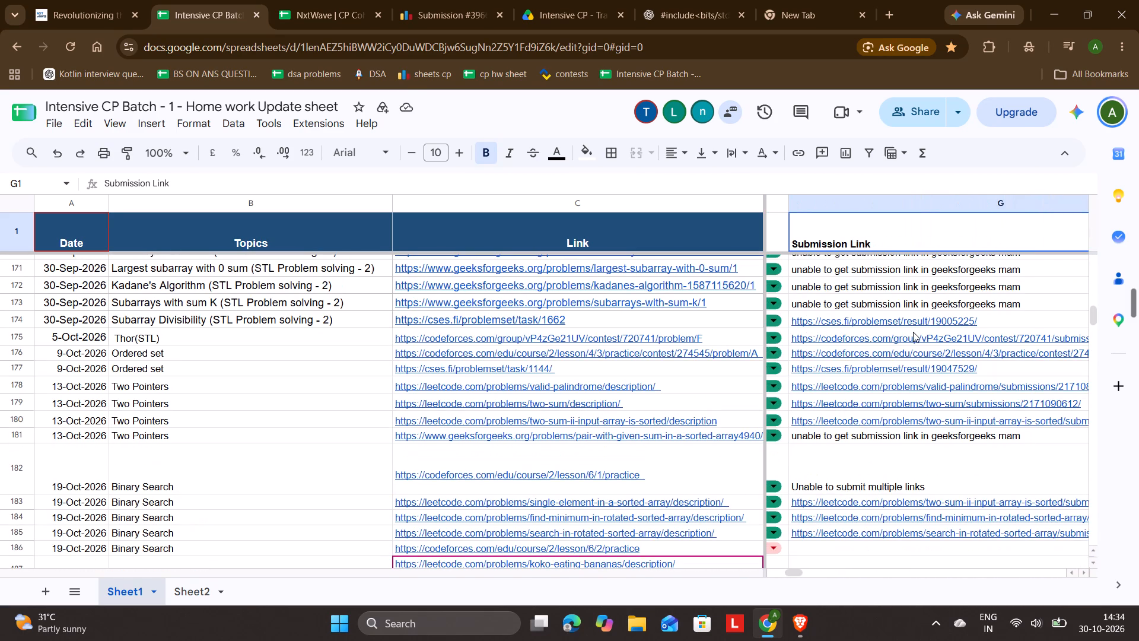
scroll(913, 332, left, 1)
scroll(913, 332, down, 3)
scroll(913, 332, up, 2)
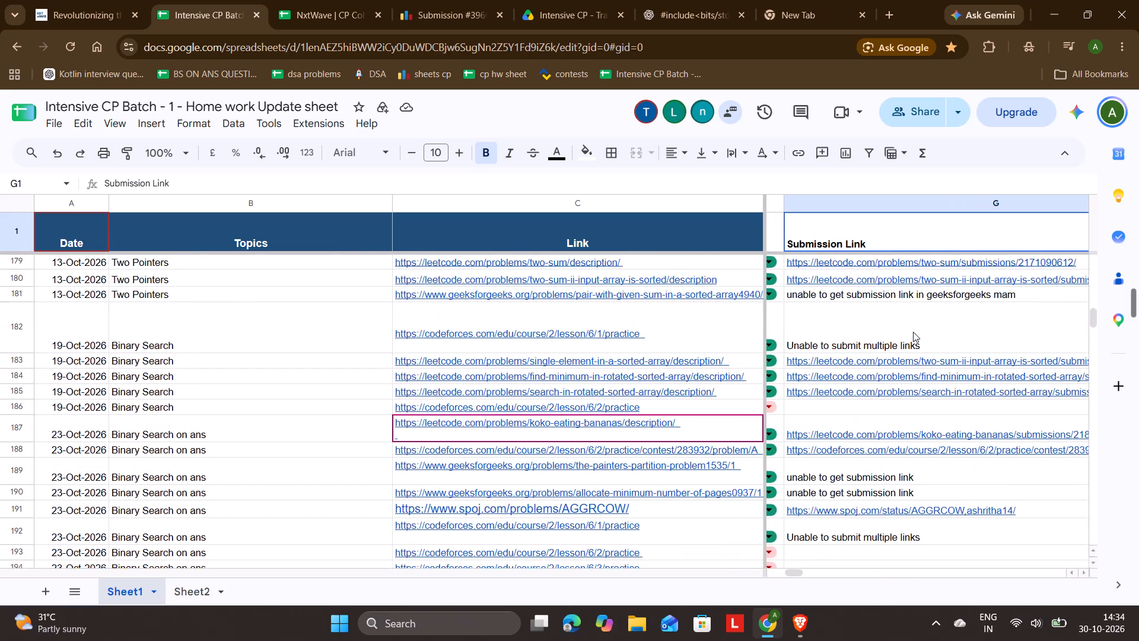
scroll(913, 332, up, 1)
scroll(913, 332, left, 3)
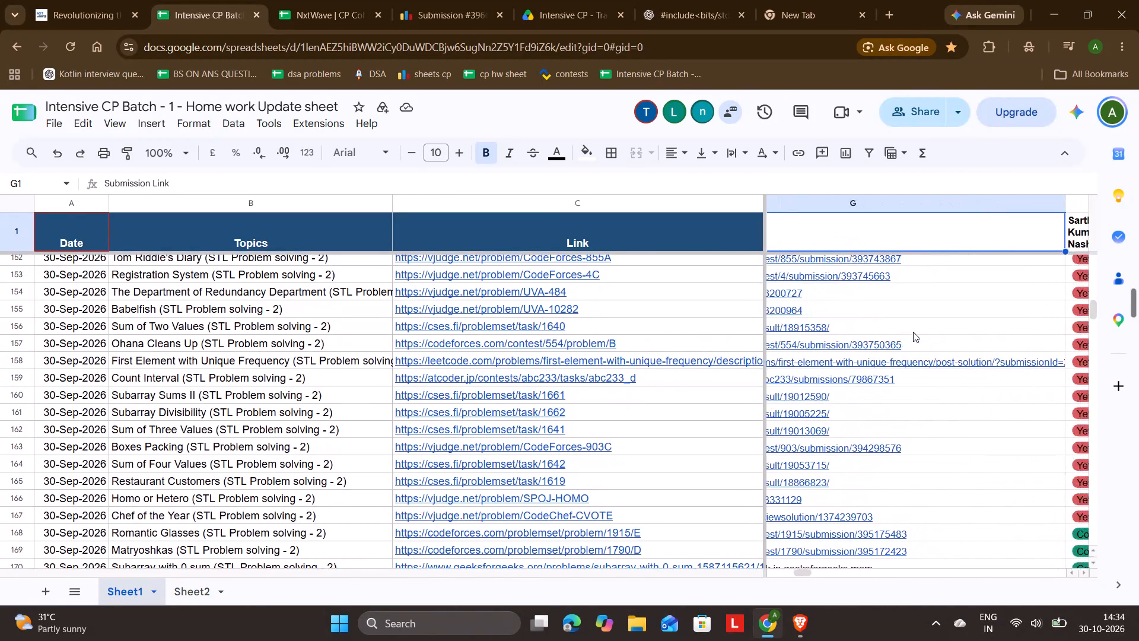
scroll(913, 332, right, 1)
scroll(913, 332, down, 1)
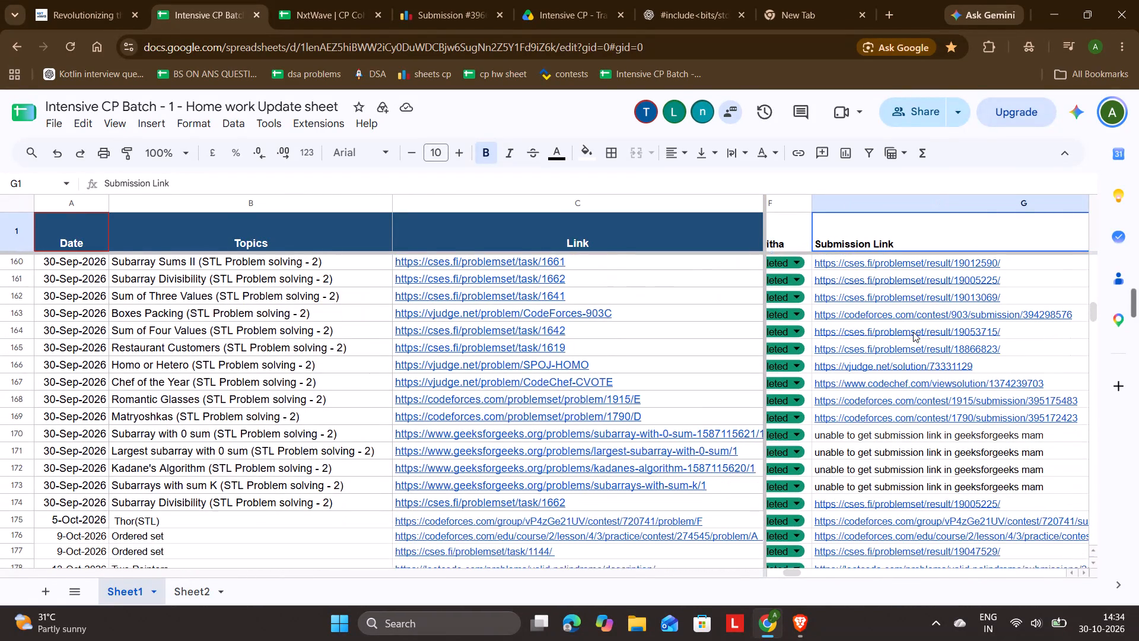
scroll(913, 332, down, 4)
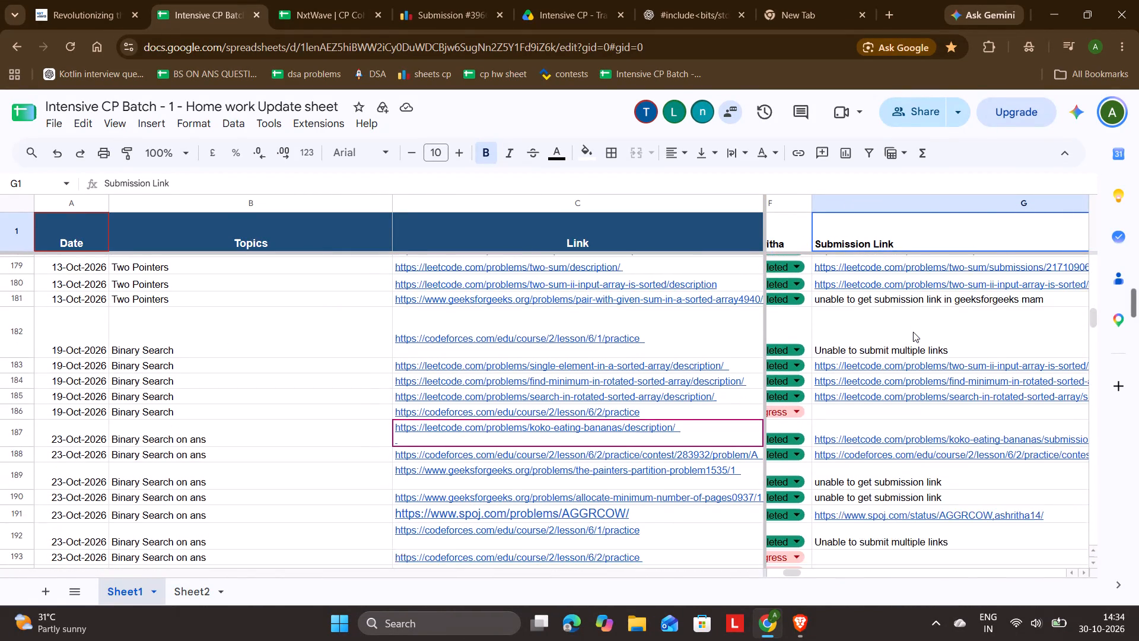
scroll(913, 332, down, 1)
scroll(913, 332, left, 4)
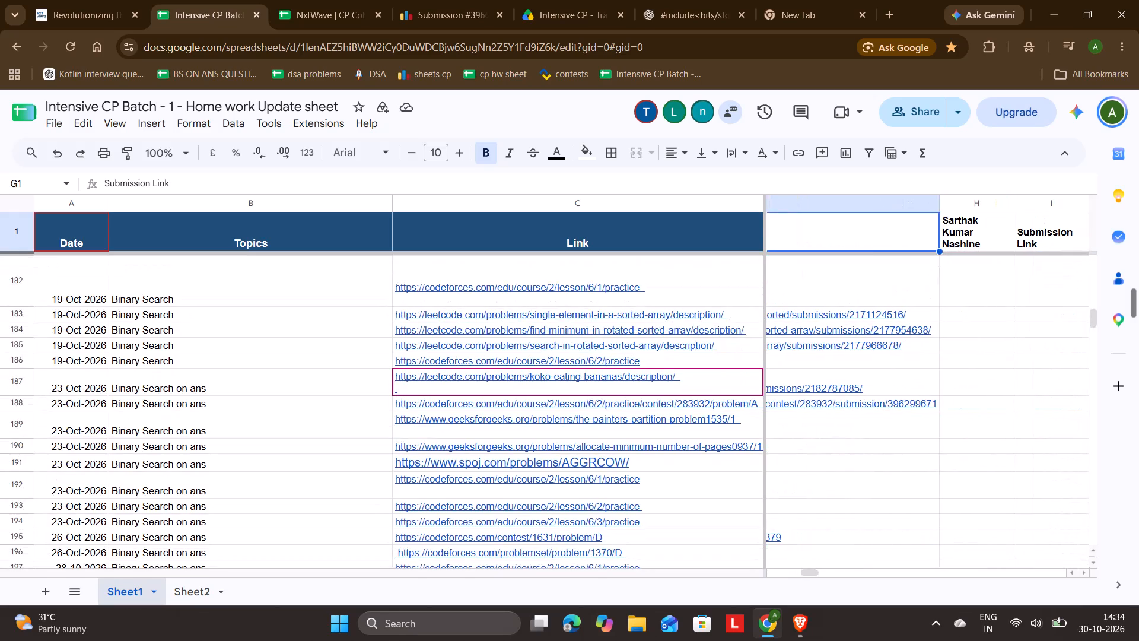
Narrow the Submission Link column G to roughly half its width.
drag(940, 229, 833, 230)
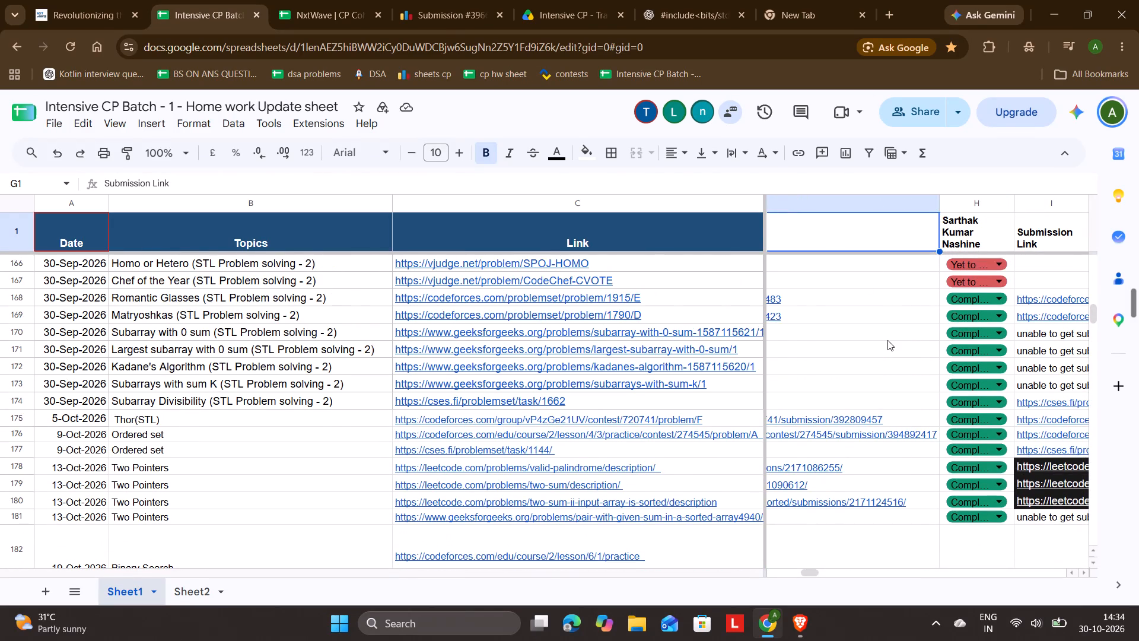
click(887, 340)
scroll(887, 340, right, 2)
scroll(887, 340, down, 2)
scroll(887, 340, right, 1)
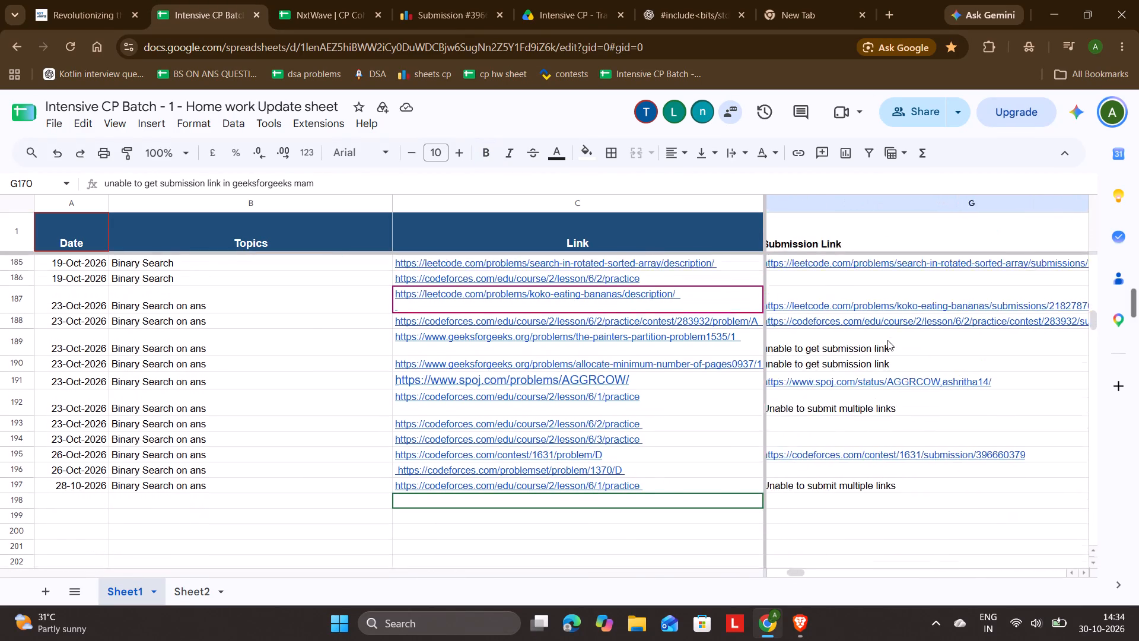
scroll(887, 340, right, 1)
click(893, 349)
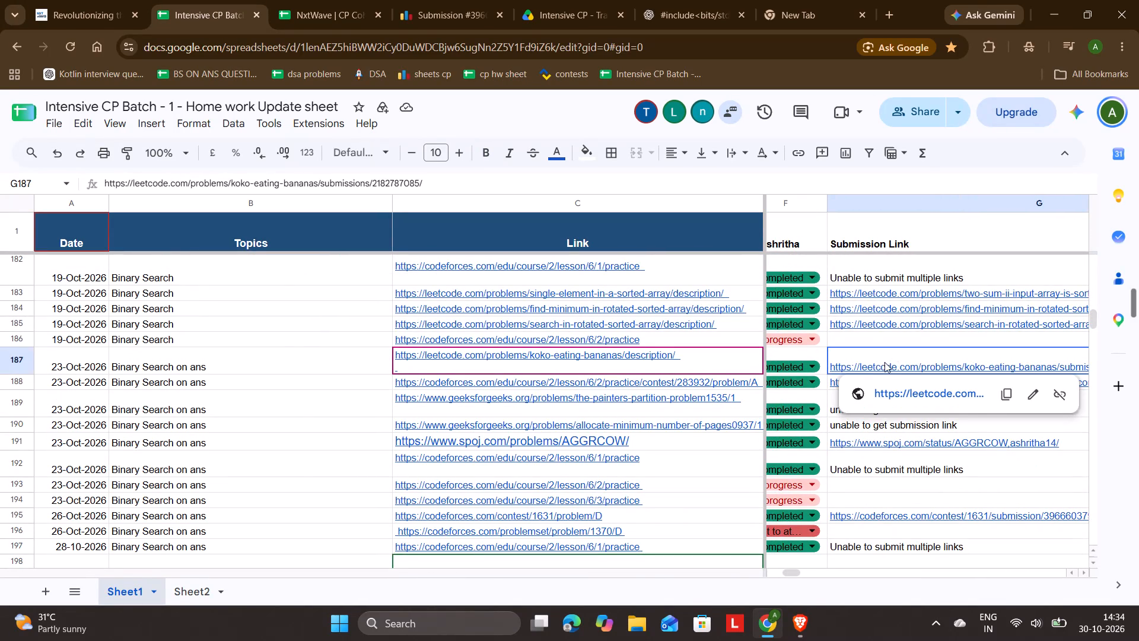
scroll(869, 367, right, 1)
scroll(869, 367, left, 2)
scroll(949, 351, left, 2)
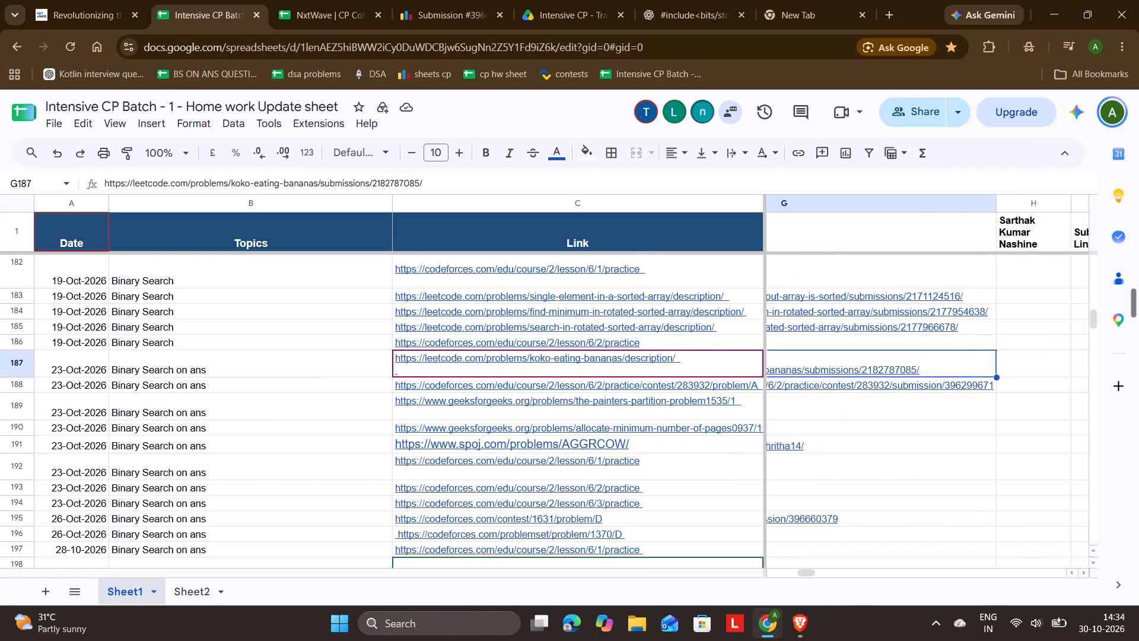
scroll(949, 351, left, 1)
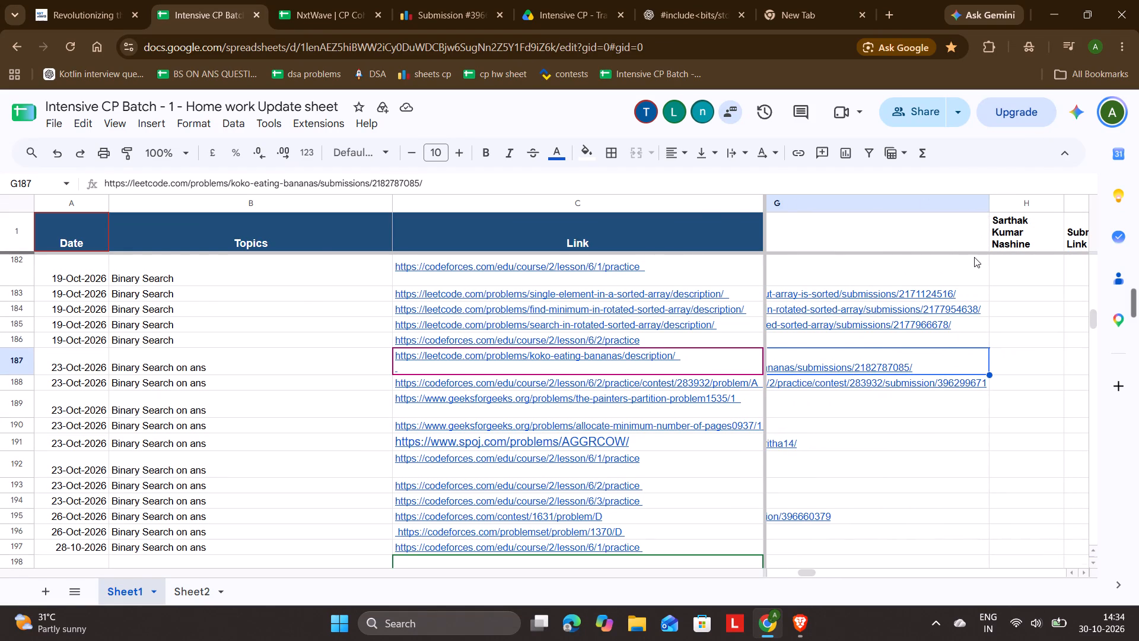
scroll(974, 257, up, 2)
drag(990, 201, 950, 208)
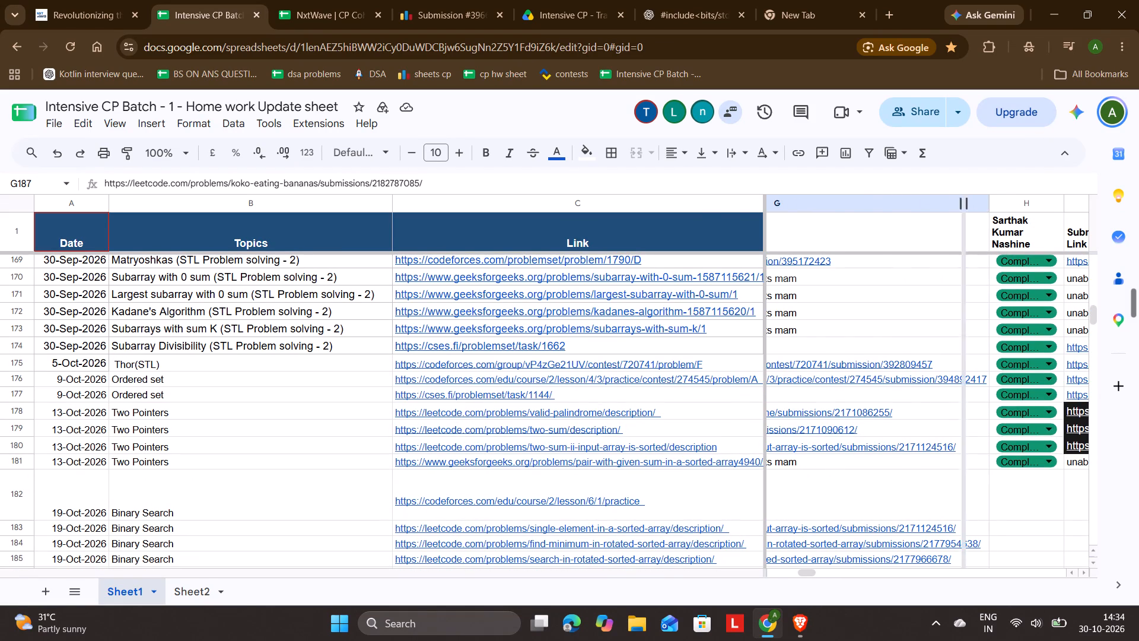
drag(950, 208, 845, 205)
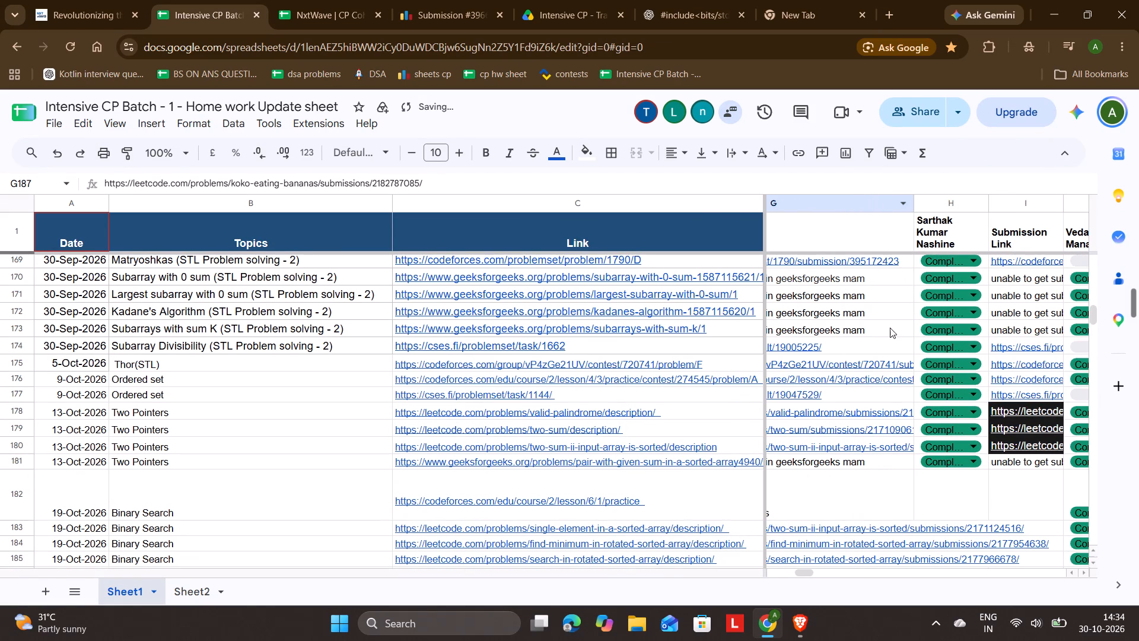
scroll(887, 338, right, 2)
scroll(887, 338, left, 2)
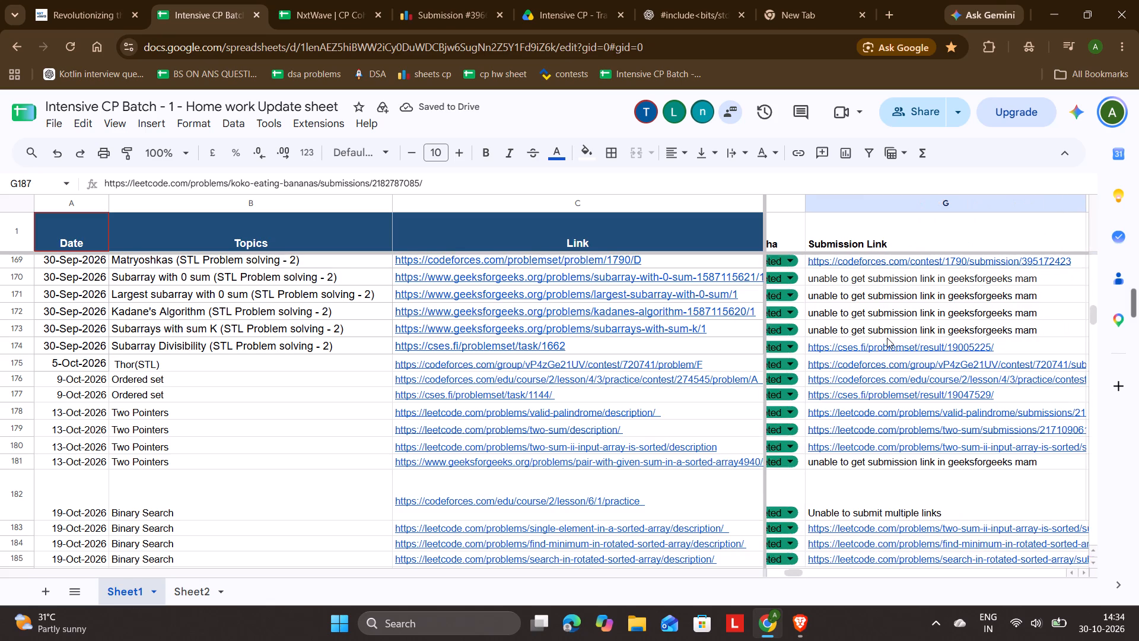
scroll(887, 338, left, 2)
drag(950, 206, 857, 210)
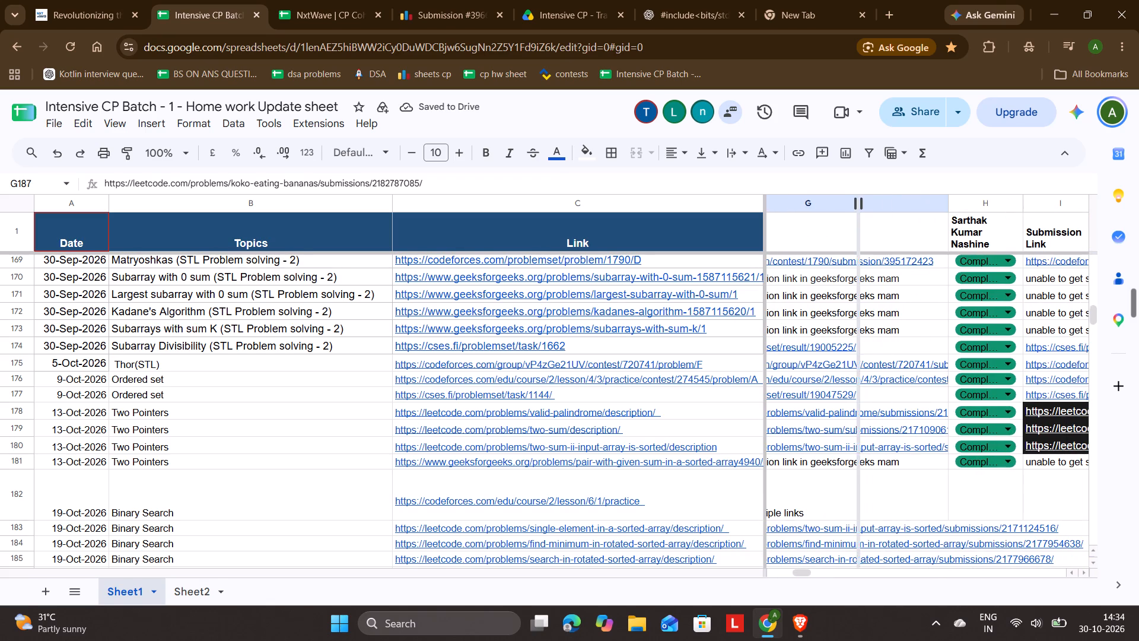
drag(857, 210, 851, 210)
Check how the submission links in the narrowed column G display across the Two Pointers and Binary Search rows.
scroll(885, 230, right, 1)
scroll(885, 230, down, 1)
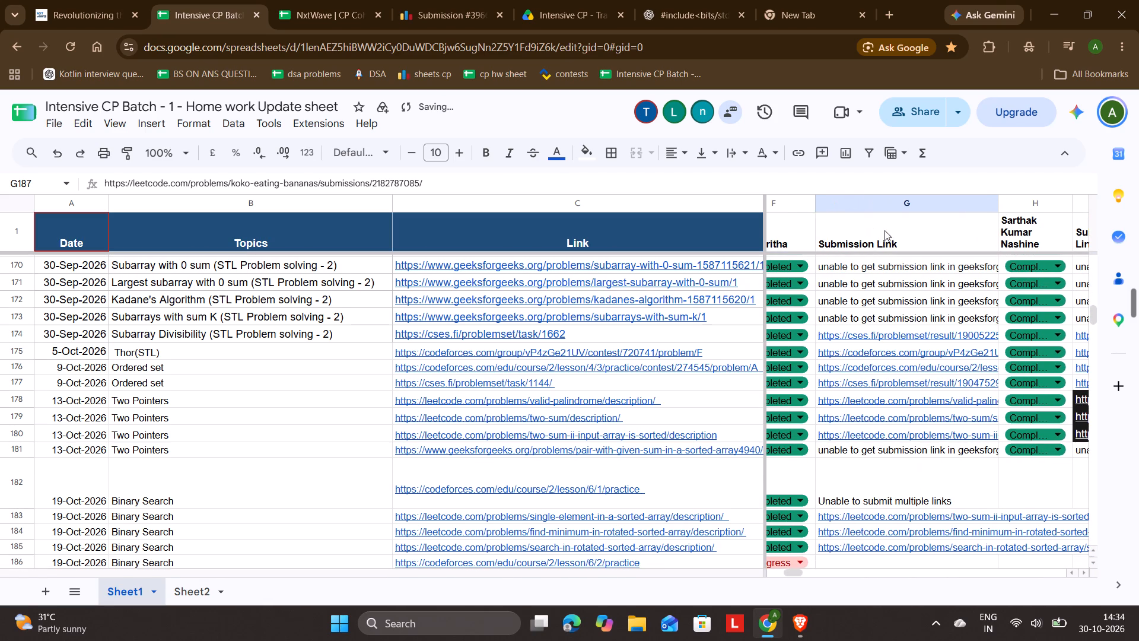
click(871, 333)
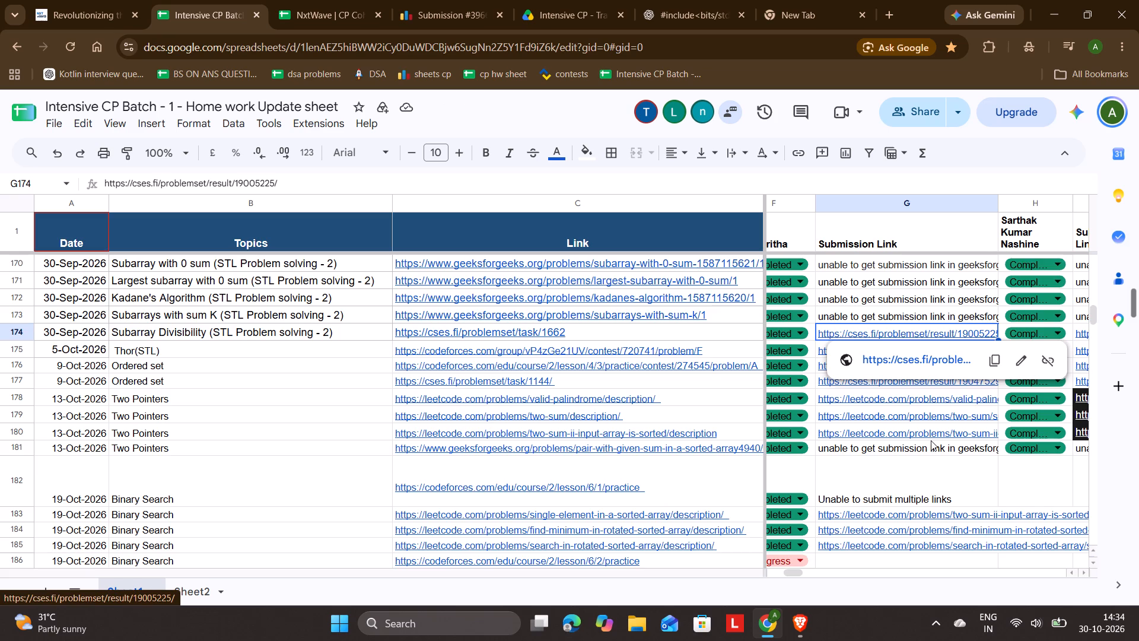
scroll(931, 440, down, 1)
scroll(927, 426, left, 1)
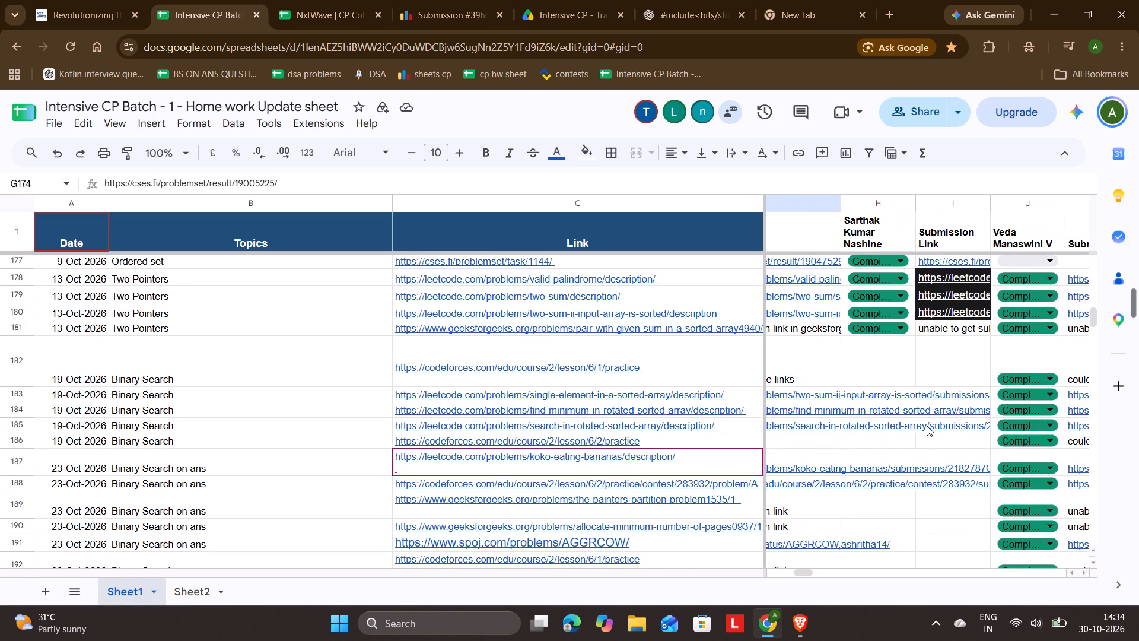
scroll(927, 426, left, 2)
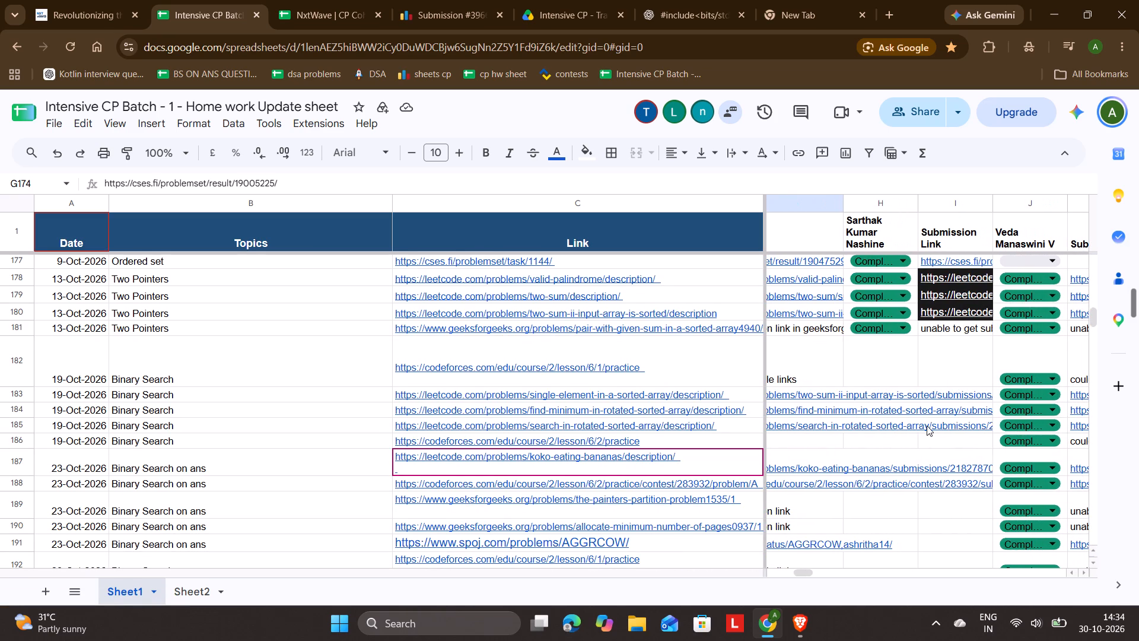
scroll(927, 426, left, 2)
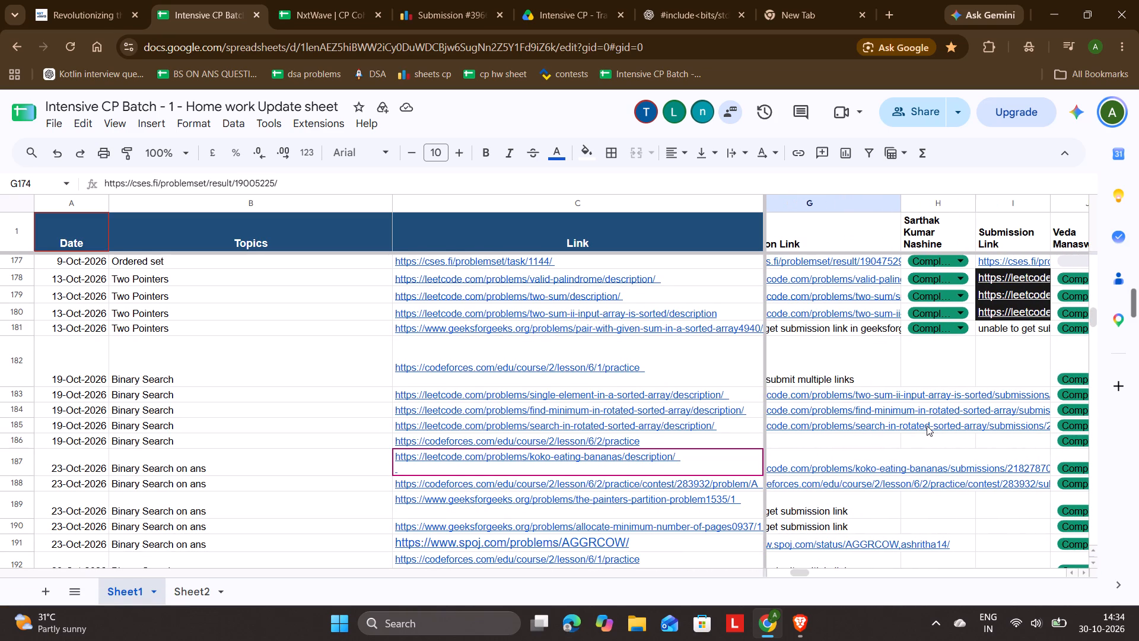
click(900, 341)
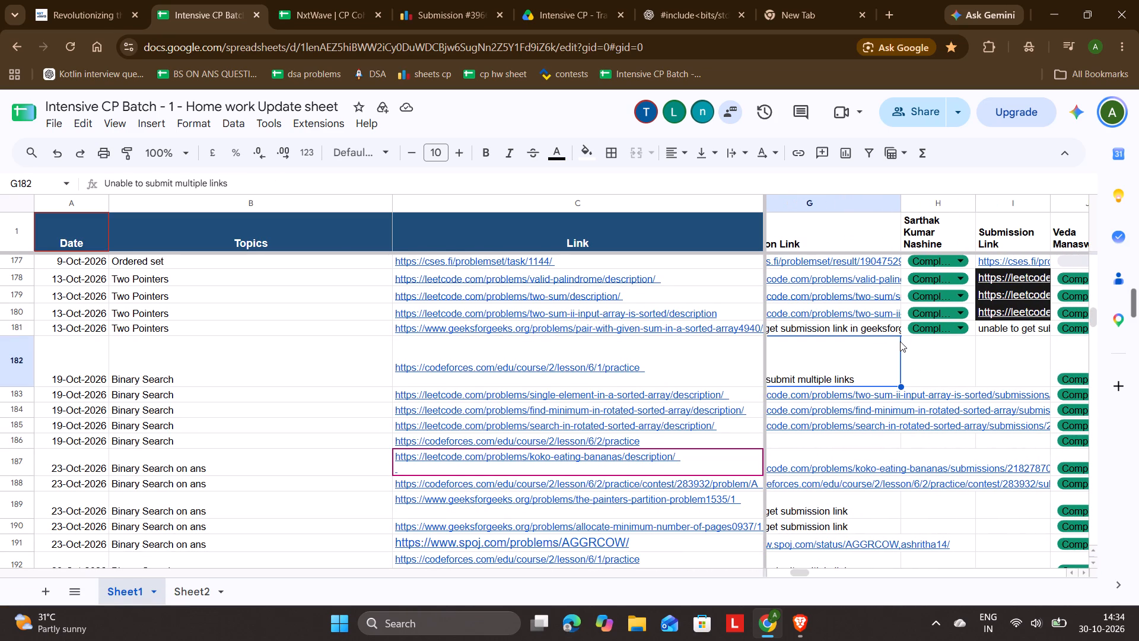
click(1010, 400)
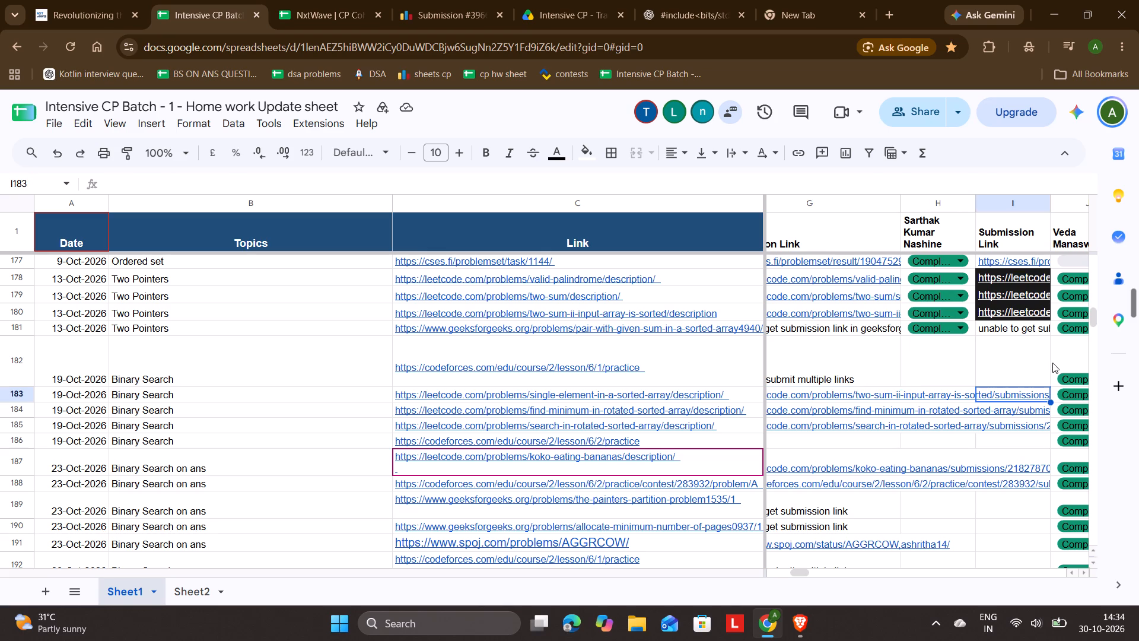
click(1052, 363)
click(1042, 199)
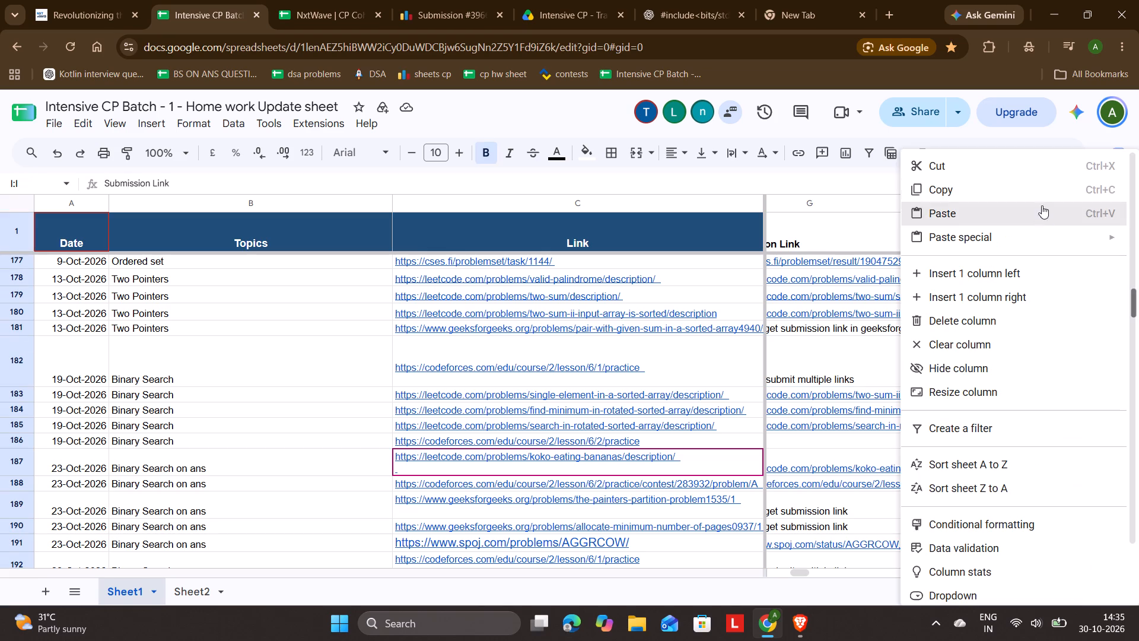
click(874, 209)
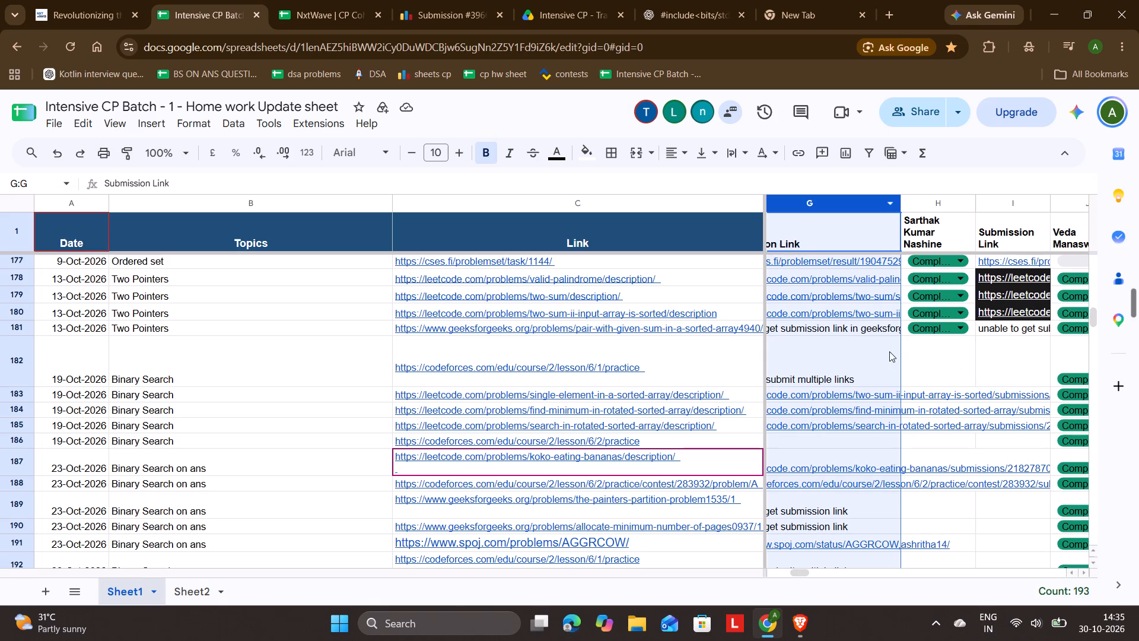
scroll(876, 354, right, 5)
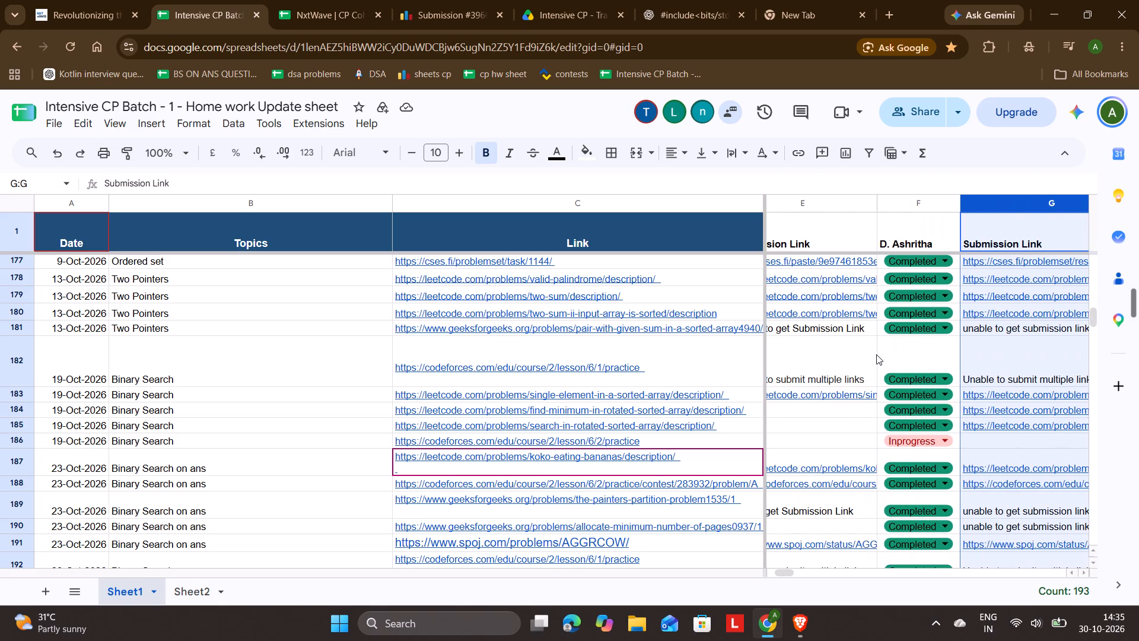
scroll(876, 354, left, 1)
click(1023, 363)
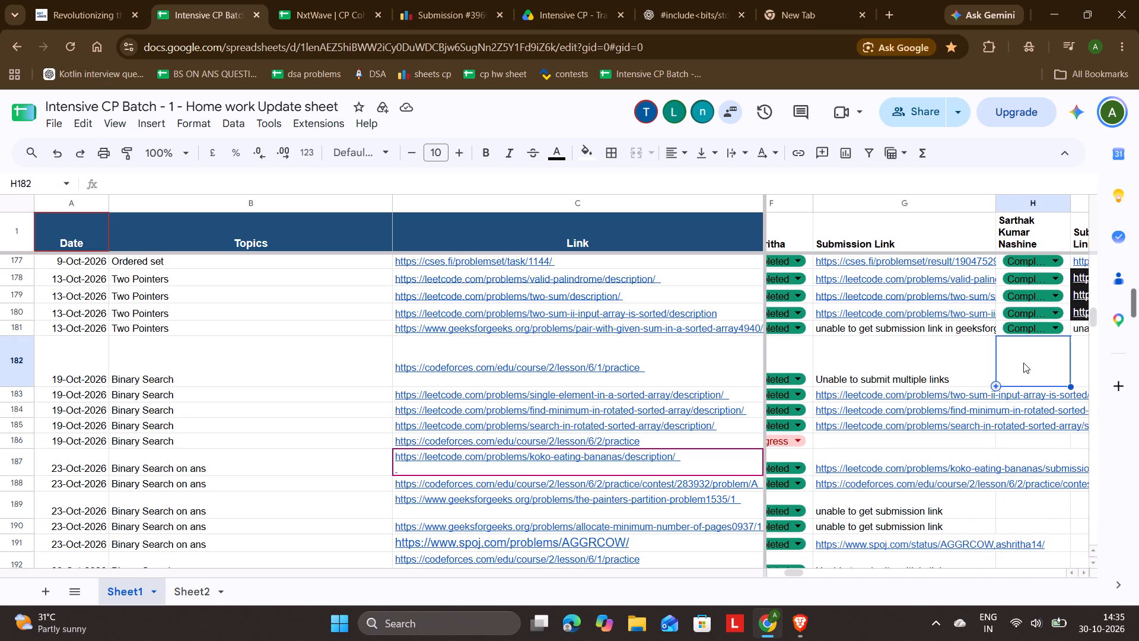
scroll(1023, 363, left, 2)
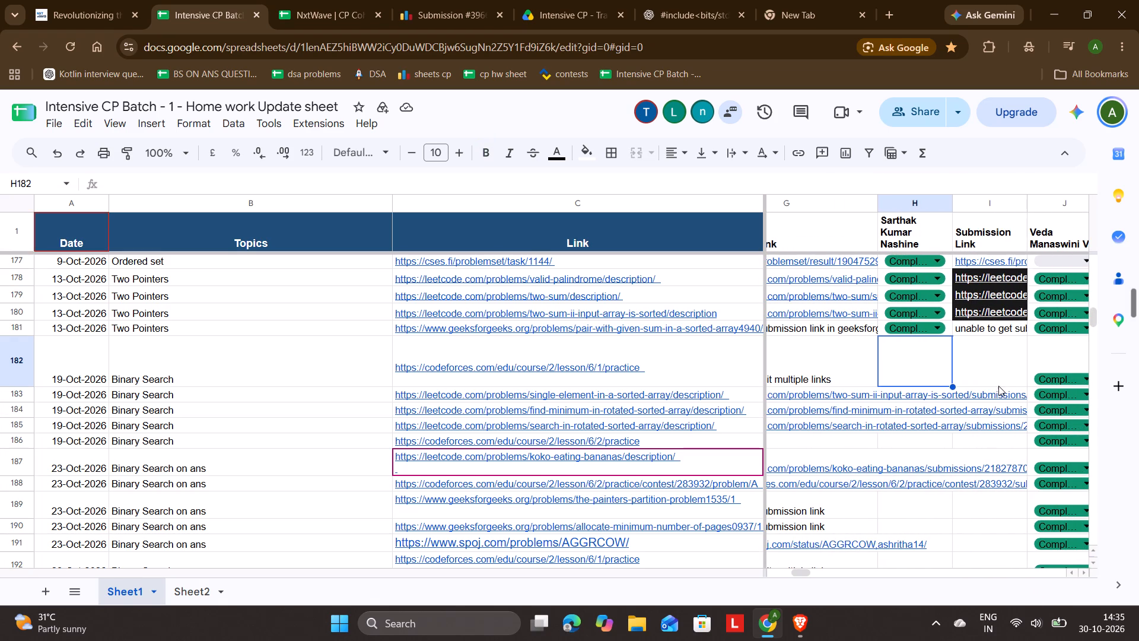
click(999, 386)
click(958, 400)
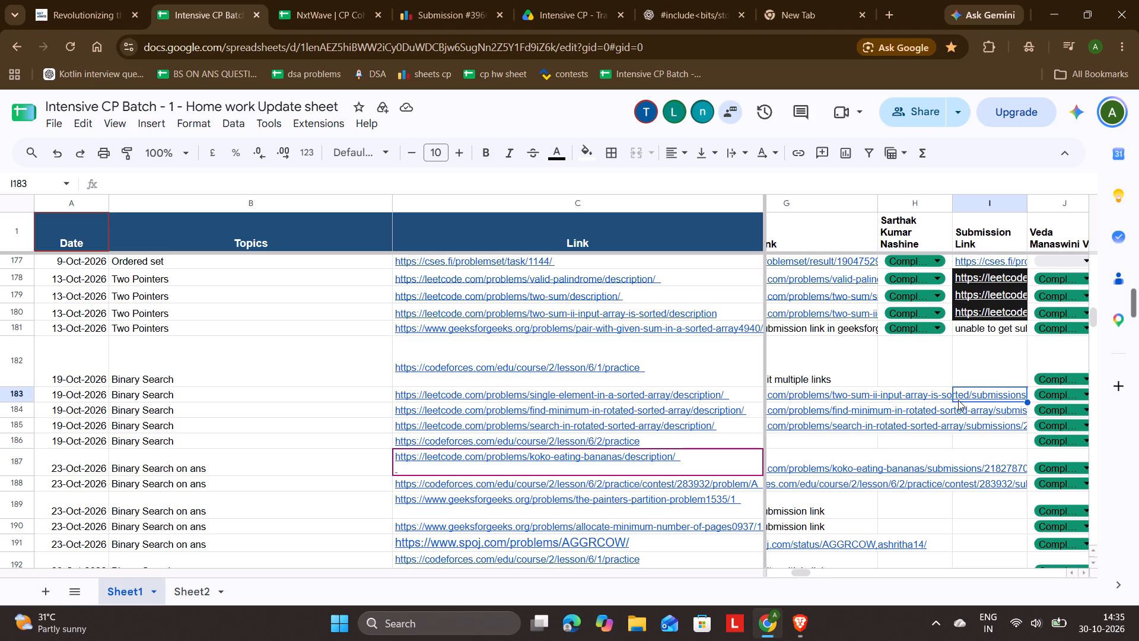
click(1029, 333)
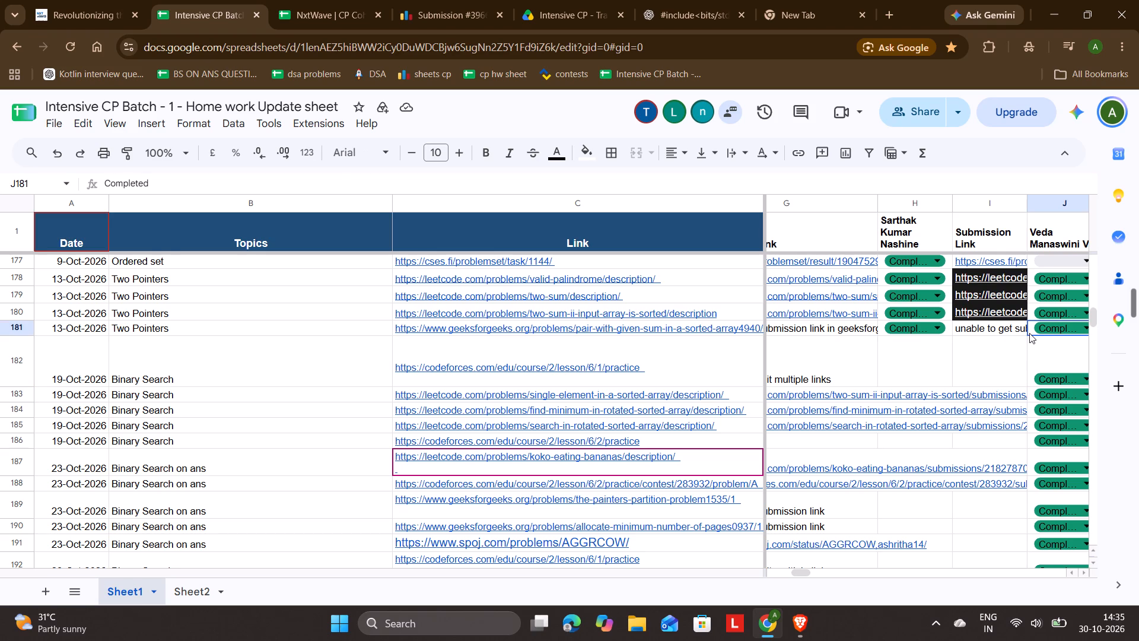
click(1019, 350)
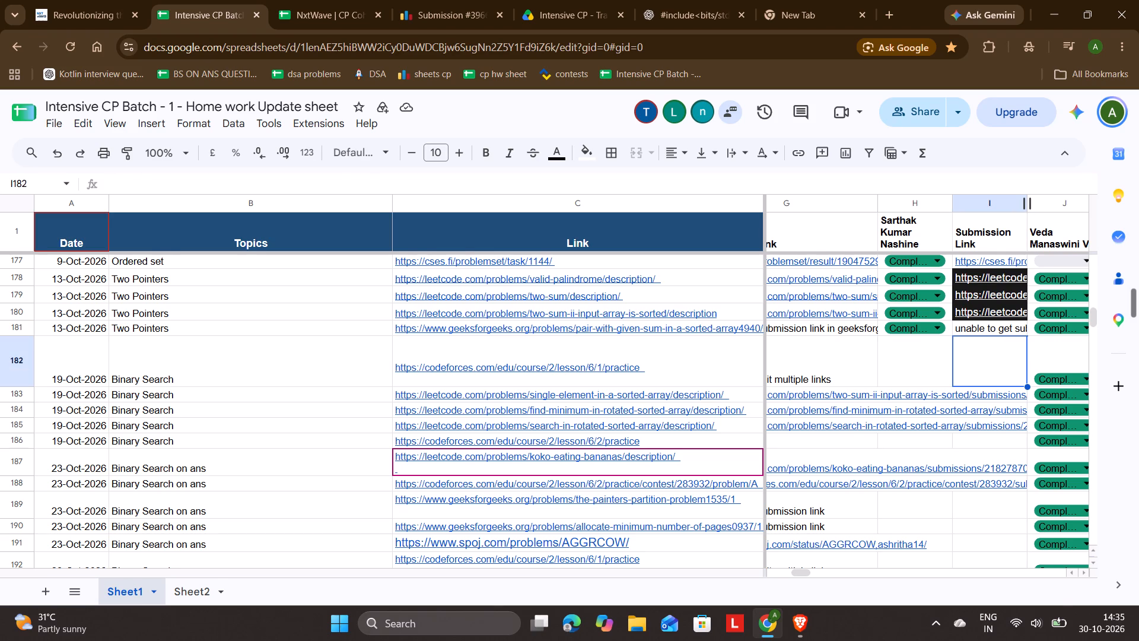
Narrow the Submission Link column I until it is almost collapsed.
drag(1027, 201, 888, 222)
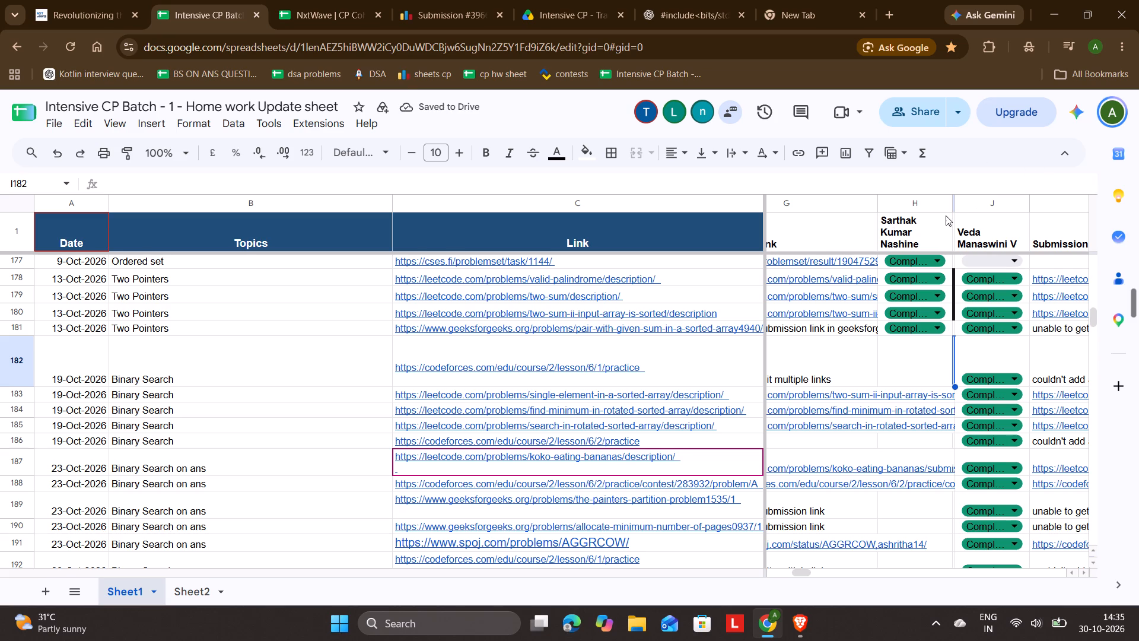
Widen status column H so that the full student name in its header fits on one line.
drag(955, 210, 1008, 210)
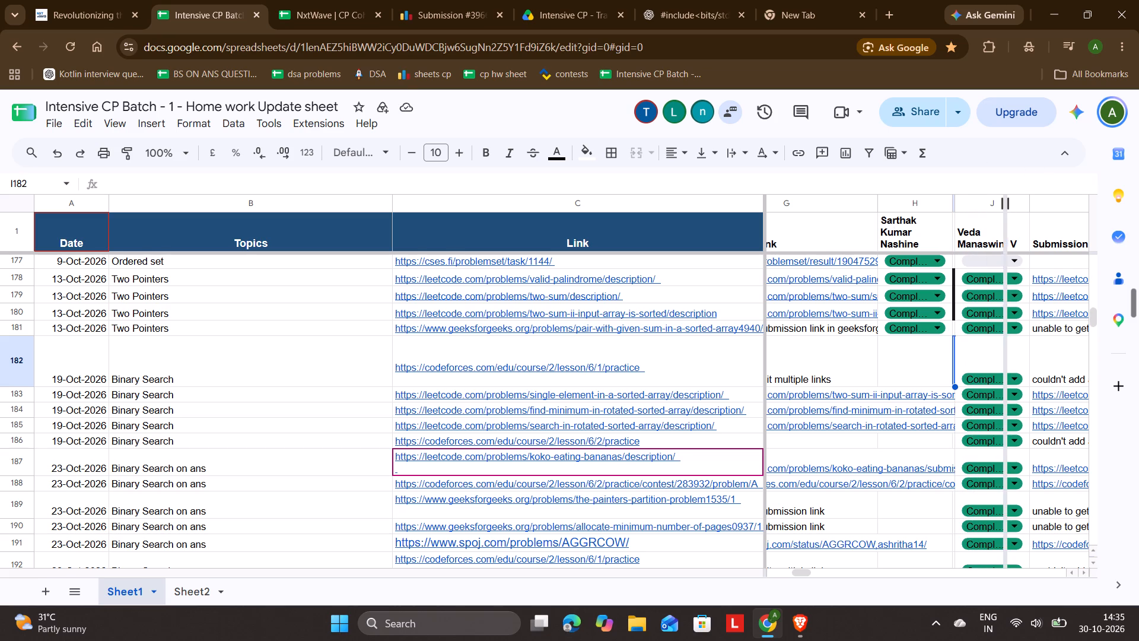
drag(1008, 210, 1009, 211)
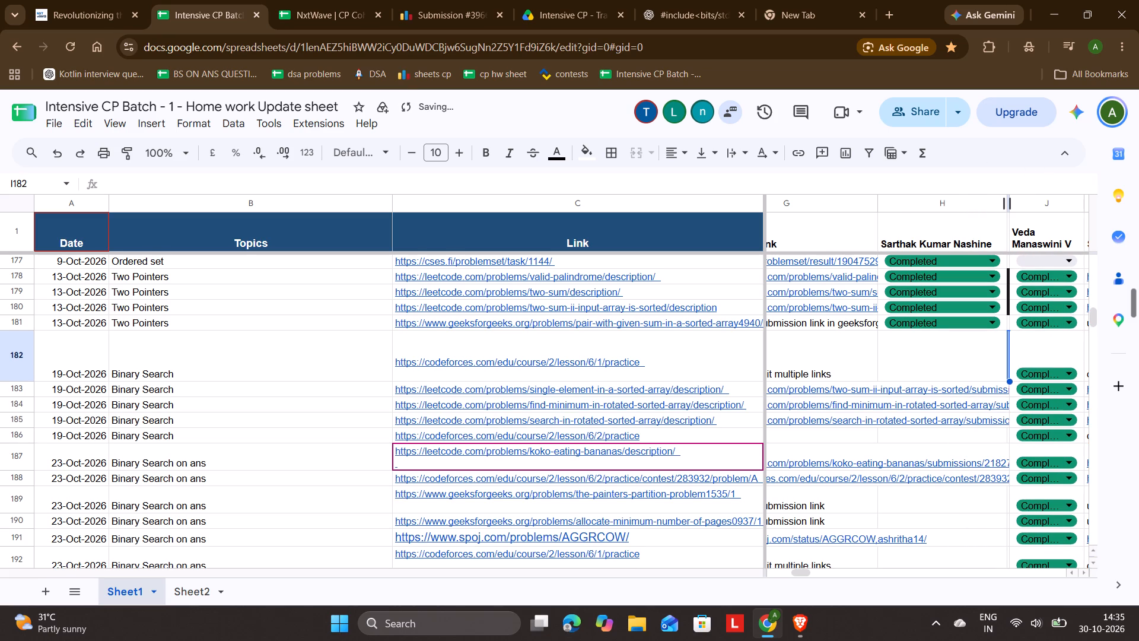
click(1009, 205)
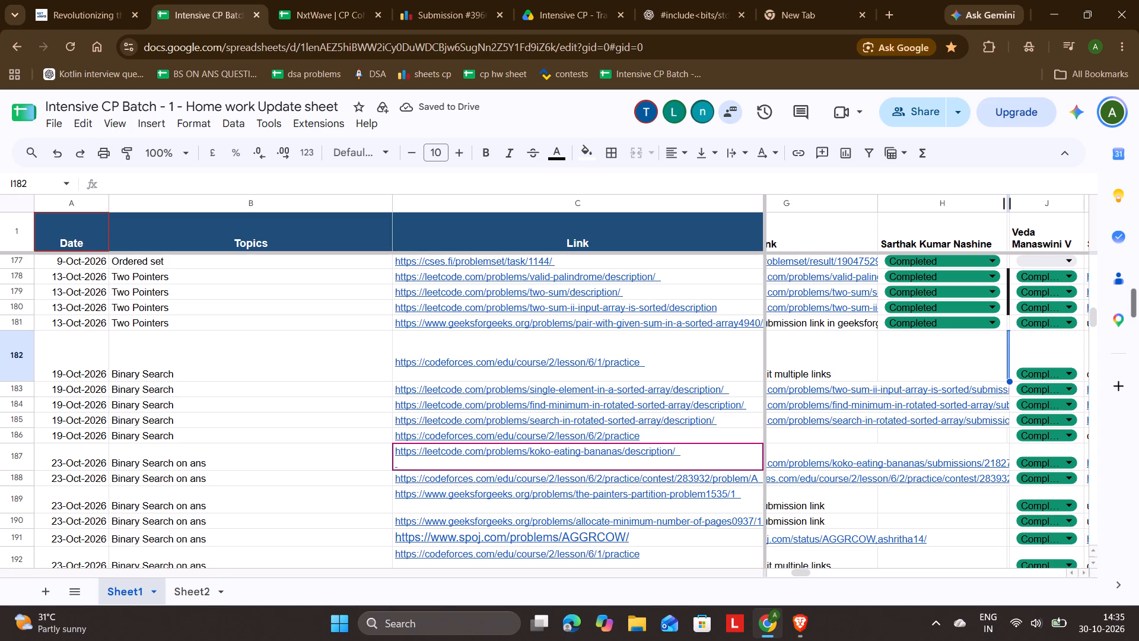
Widen the Submission Link column I until its header fits on one line.
drag(1012, 205, 1046, 202)
drag(1046, 202, 1077, 196)
scroll(1042, 269, left, 2)
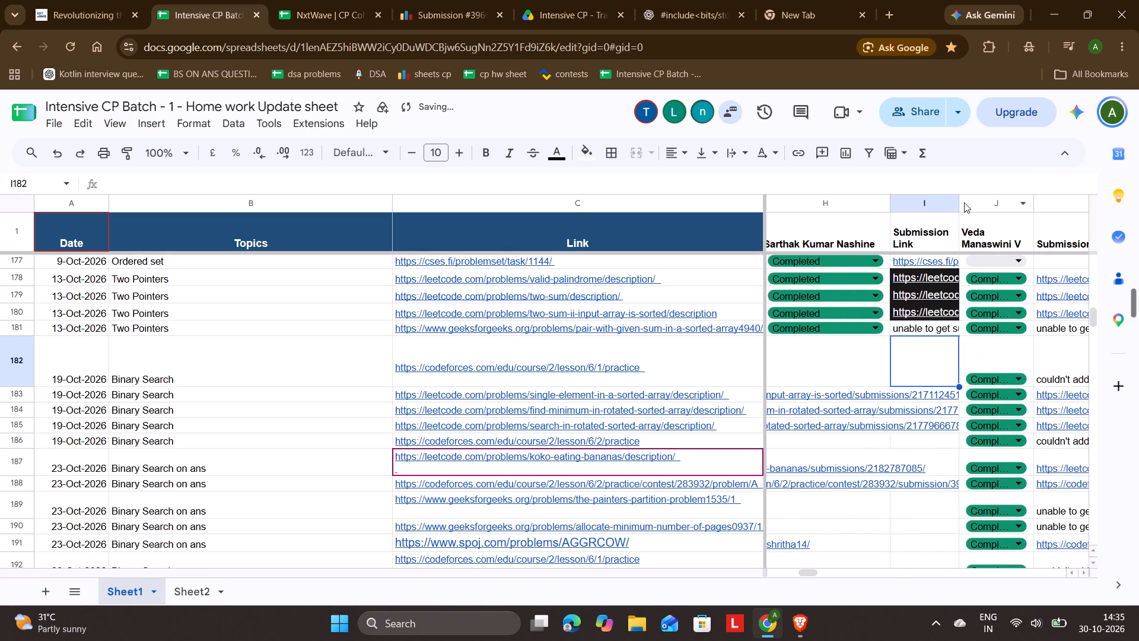
drag(960, 203, 988, 203)
drag(988, 203, 1005, 201)
click(1005, 201)
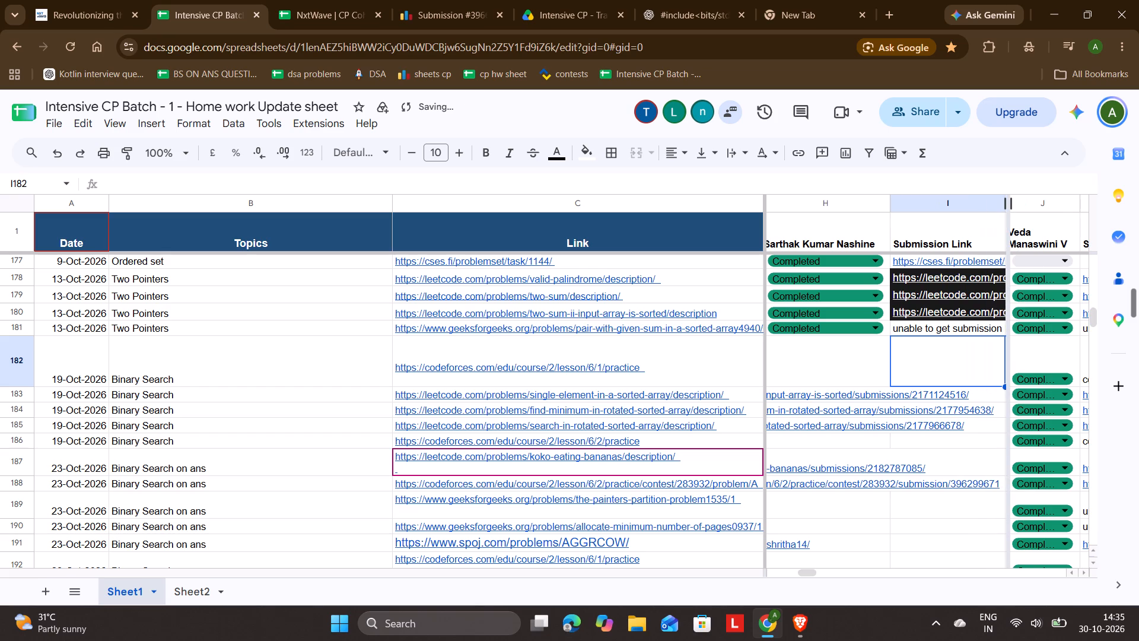
click(1007, 203)
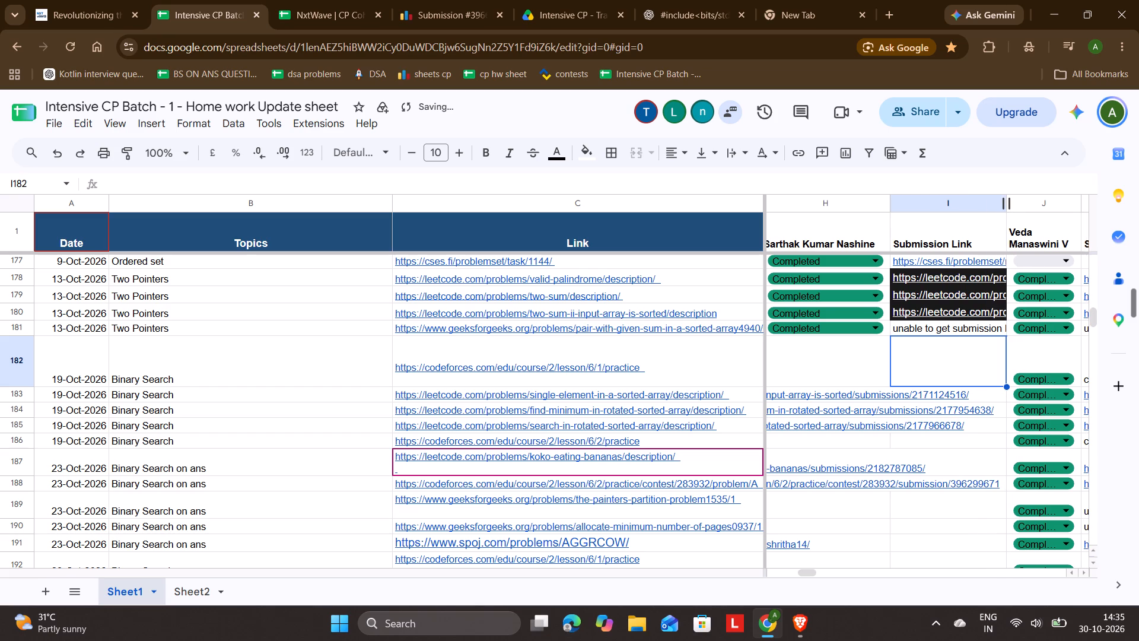
Examine the statuses and submission links in columns D to H across the Two Pointers and Binary Search rows.
scroll(949, 276, right, 4)
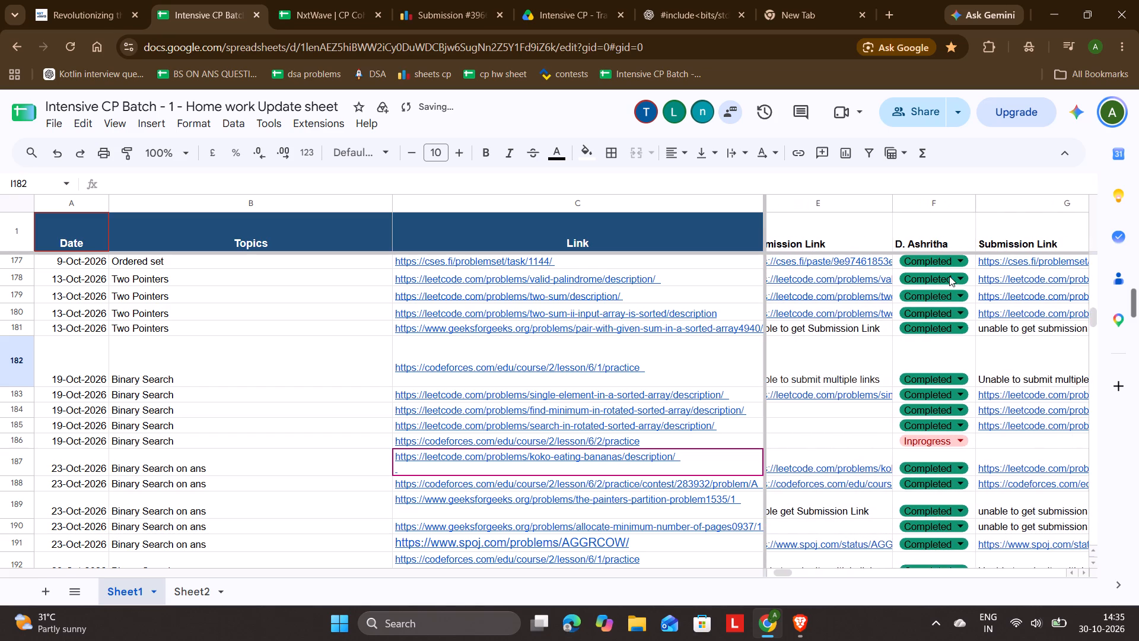
scroll(952, 338, right, 1)
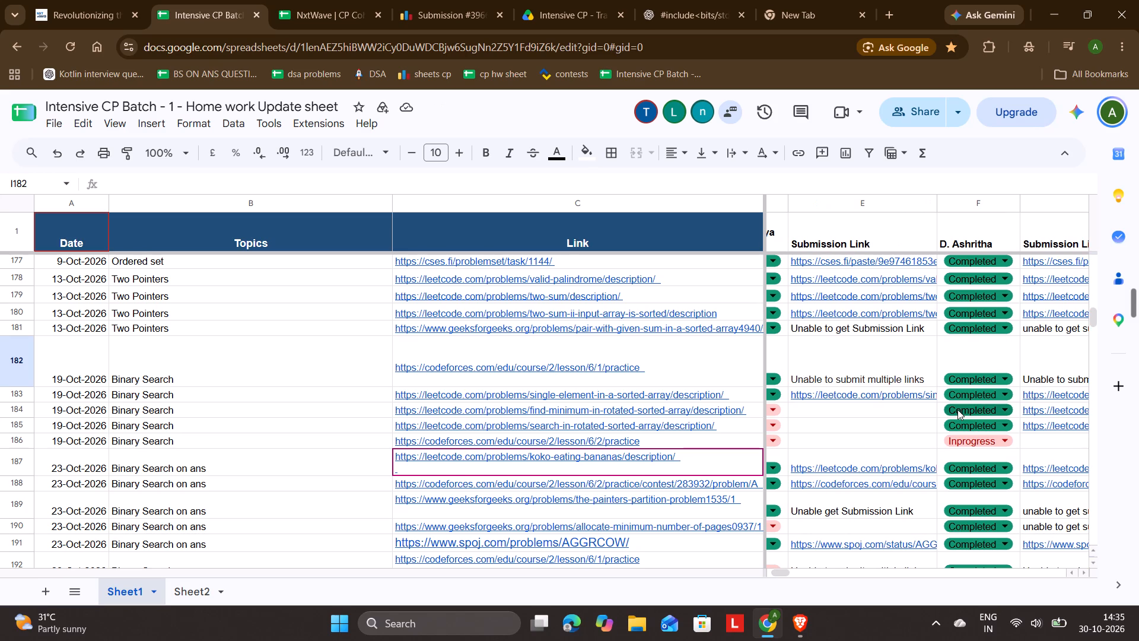
scroll(928, 419, right, 1)
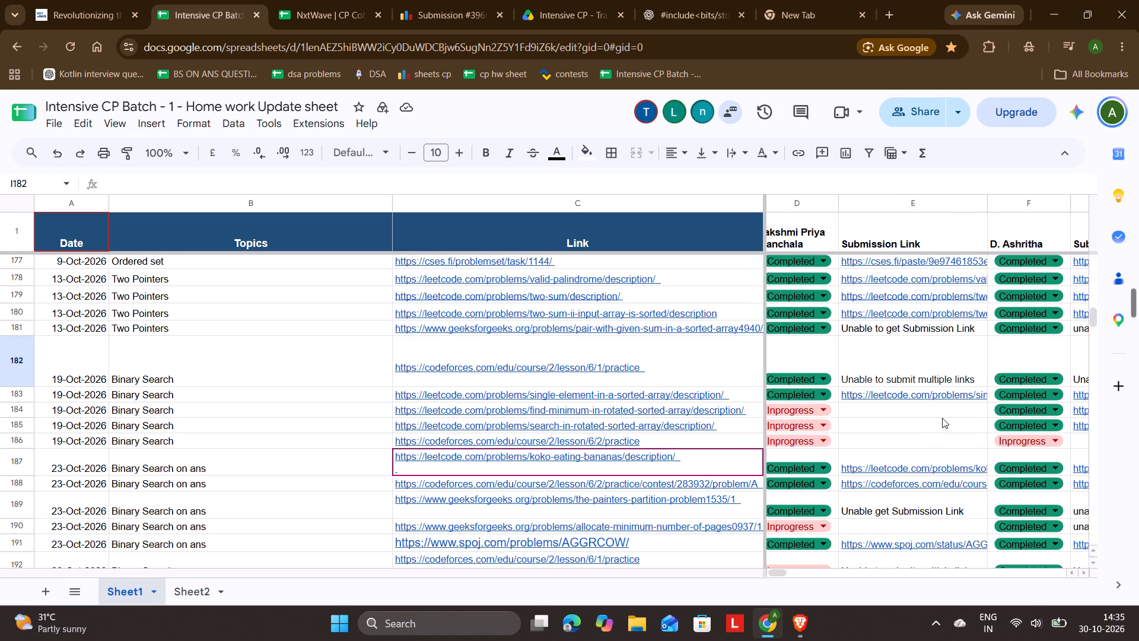
scroll(942, 418, left, 1)
click(1045, 401)
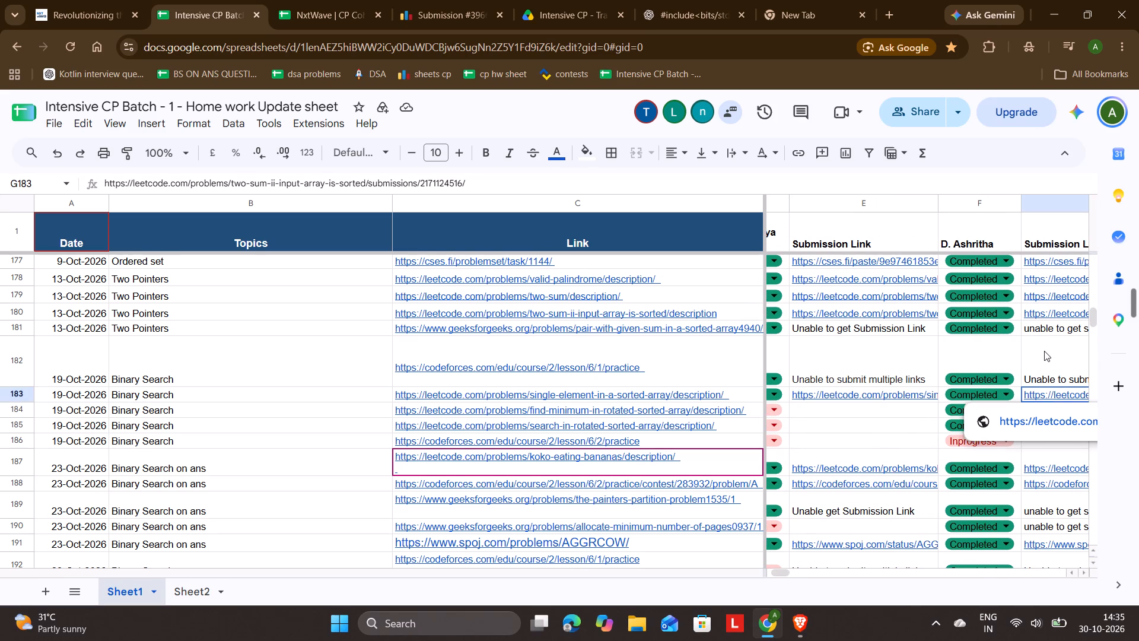
click(1044, 351)
scroll(1044, 351, left, 2)
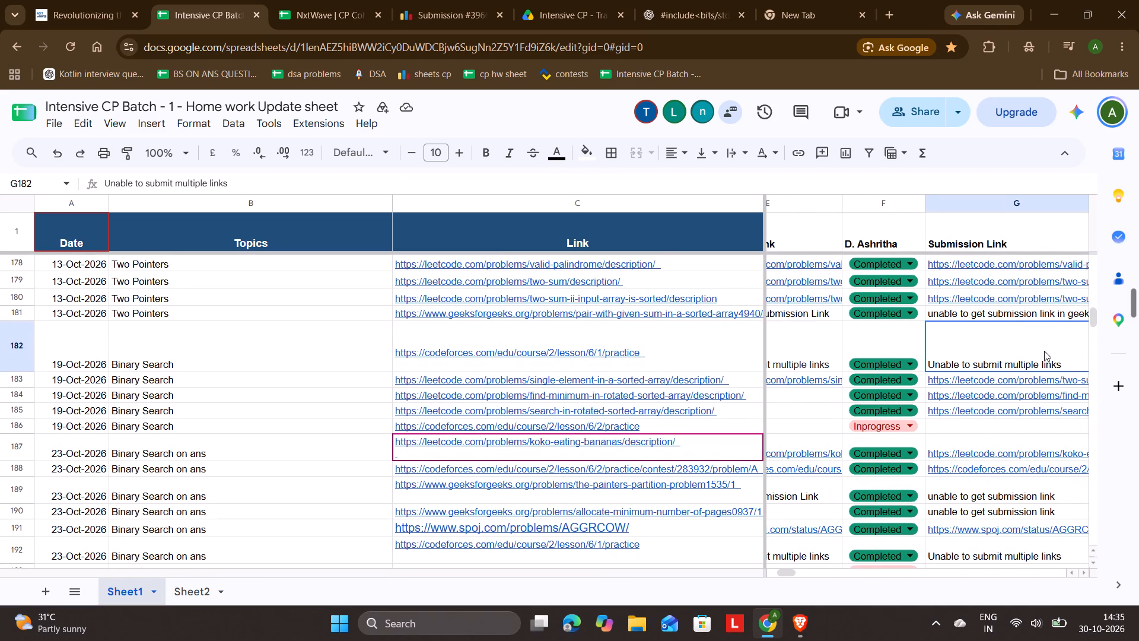
scroll(987, 380, left, 2)
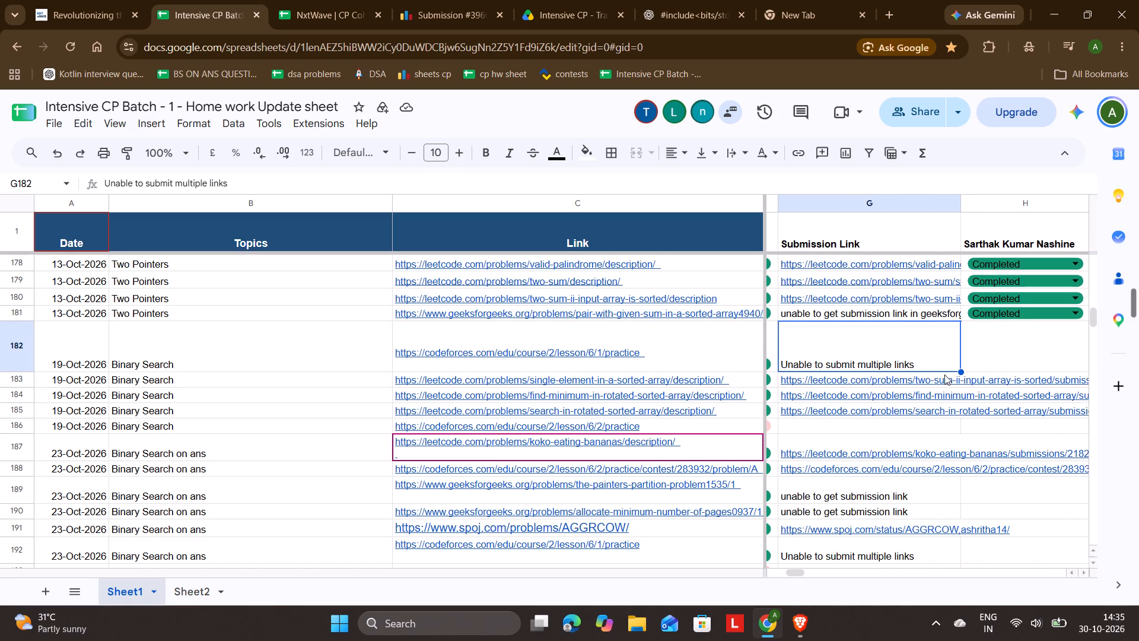
click(943, 378)
scroll(943, 378, right, 1)
scroll(943, 378, left, 1)
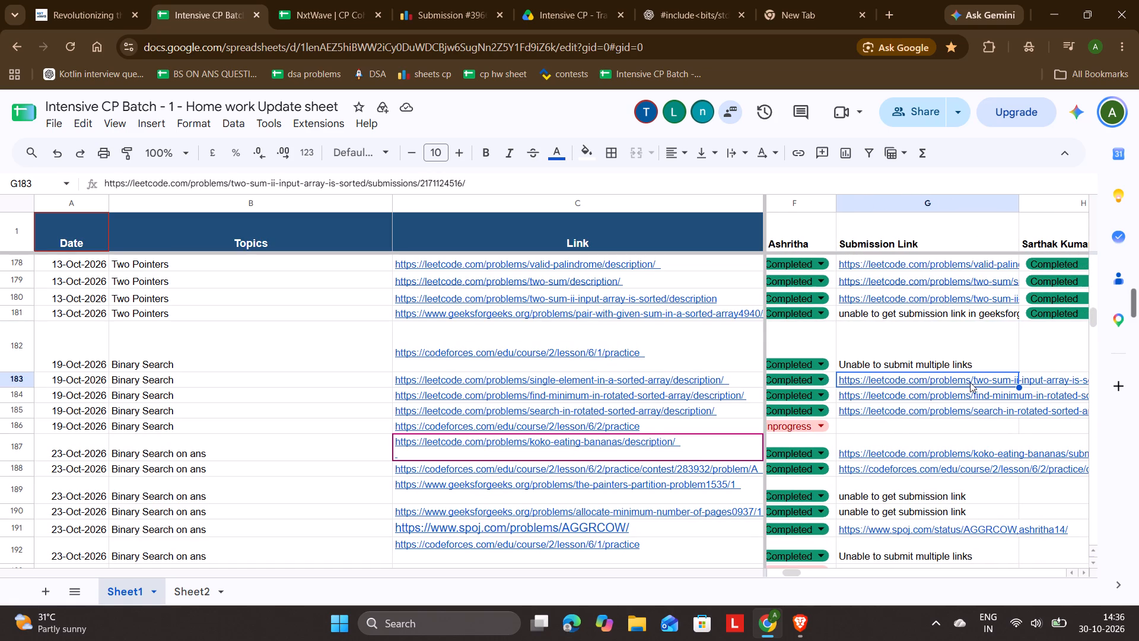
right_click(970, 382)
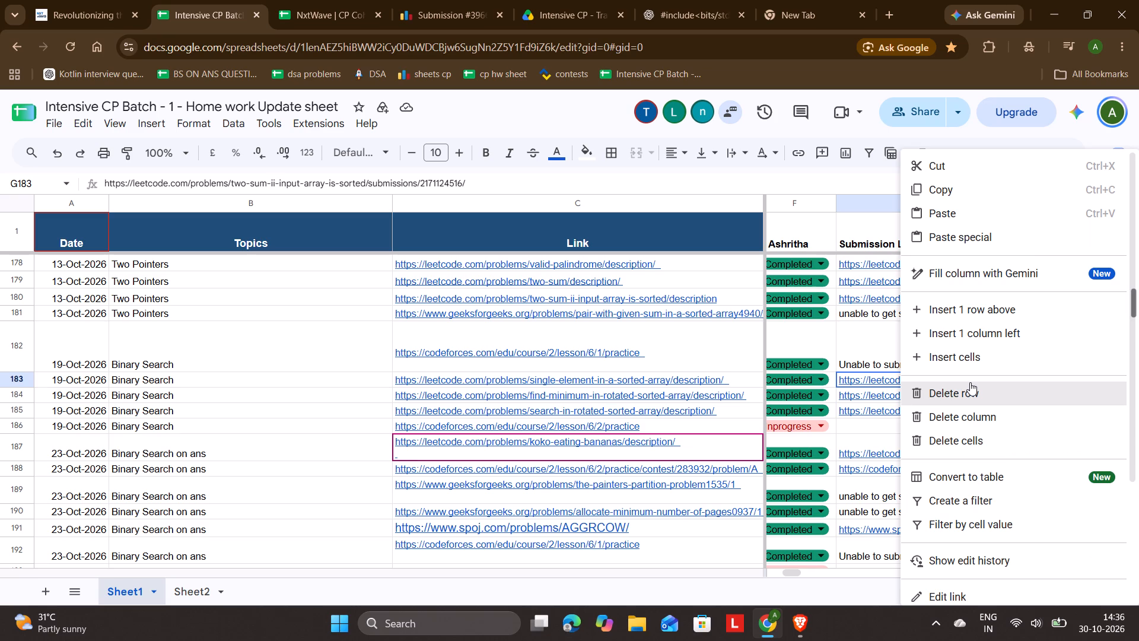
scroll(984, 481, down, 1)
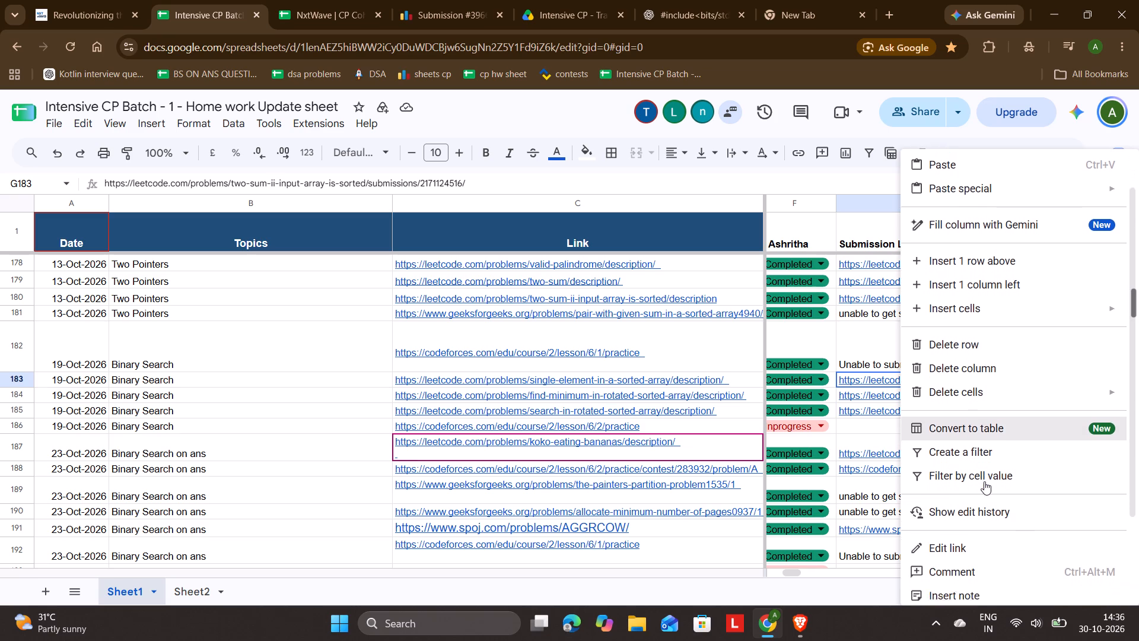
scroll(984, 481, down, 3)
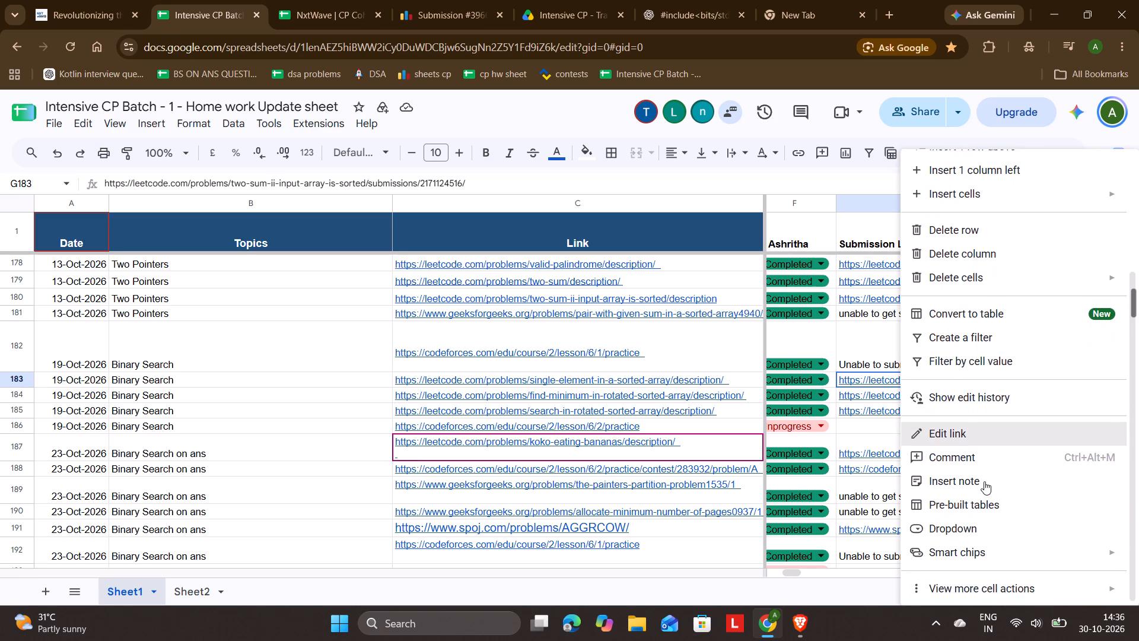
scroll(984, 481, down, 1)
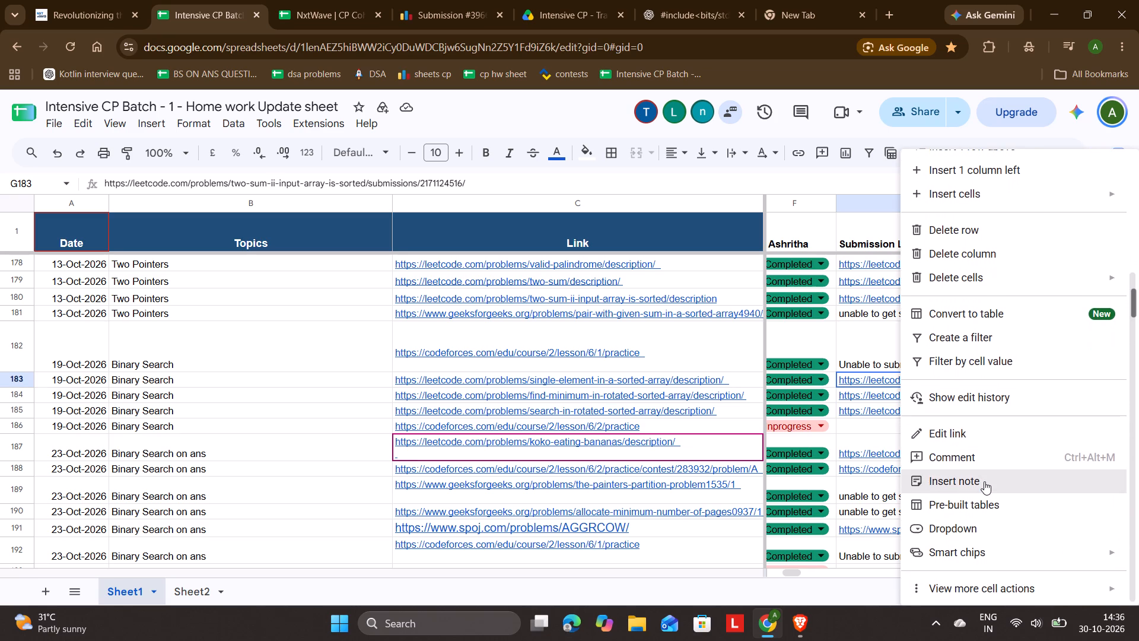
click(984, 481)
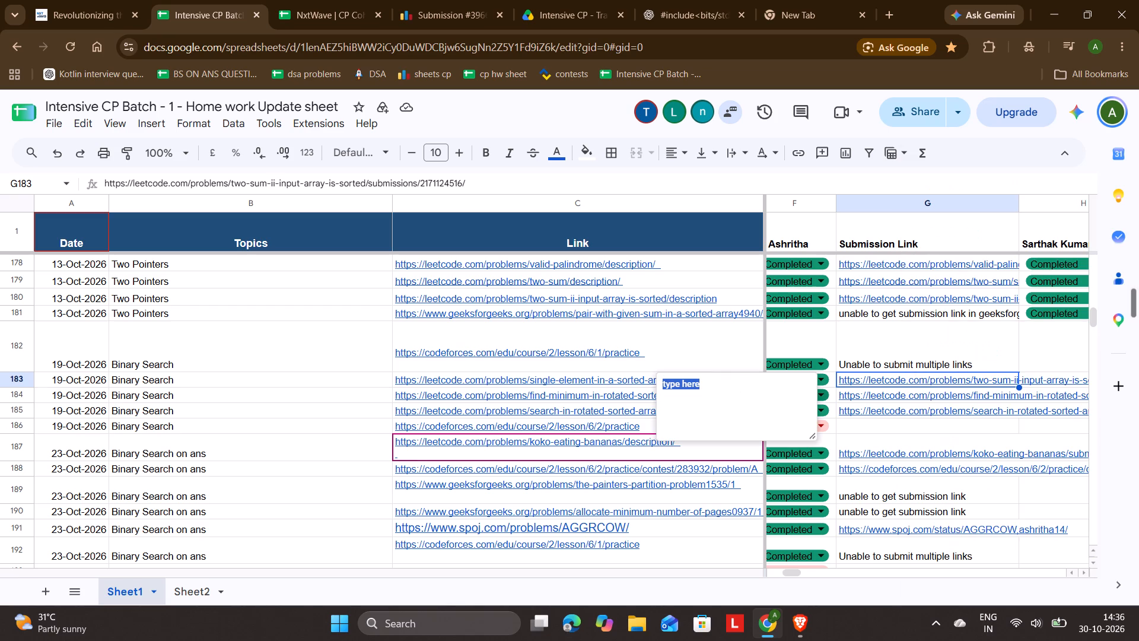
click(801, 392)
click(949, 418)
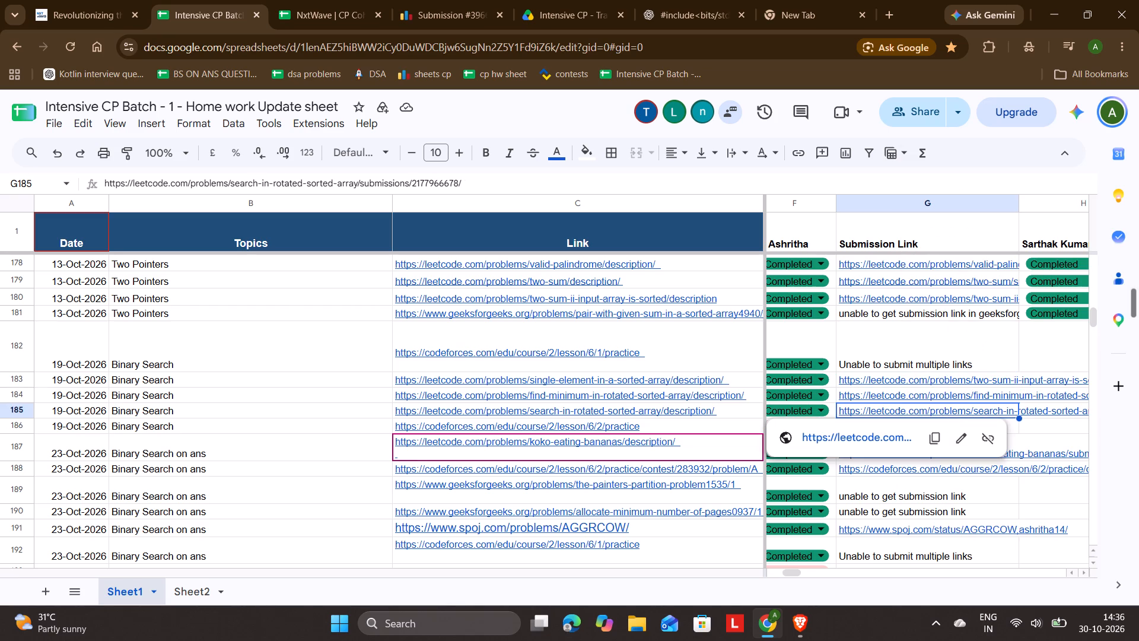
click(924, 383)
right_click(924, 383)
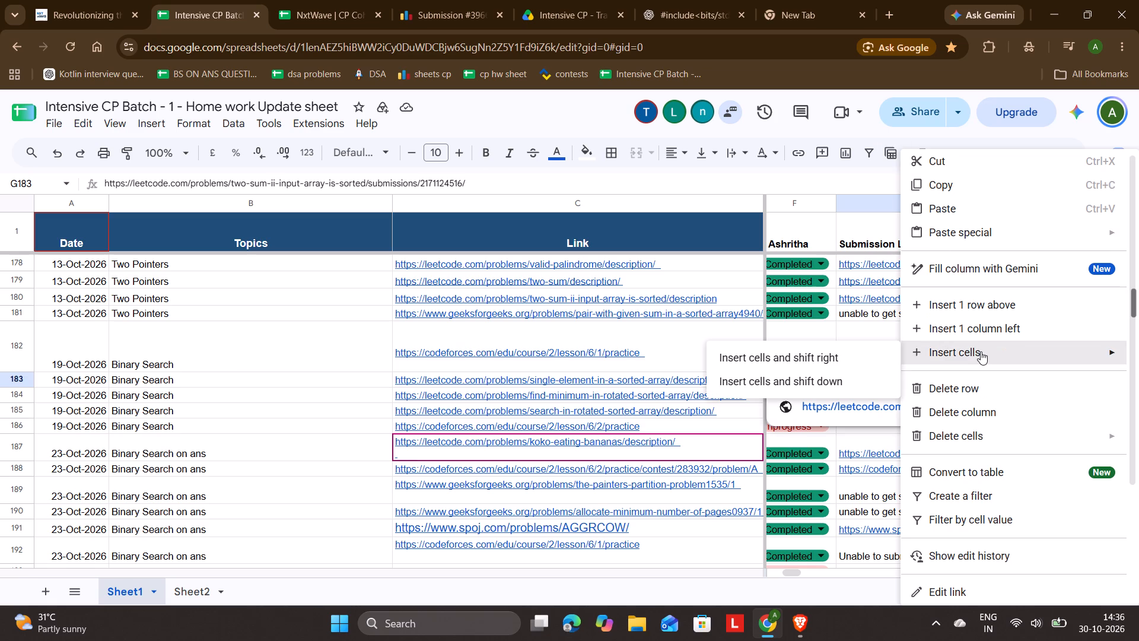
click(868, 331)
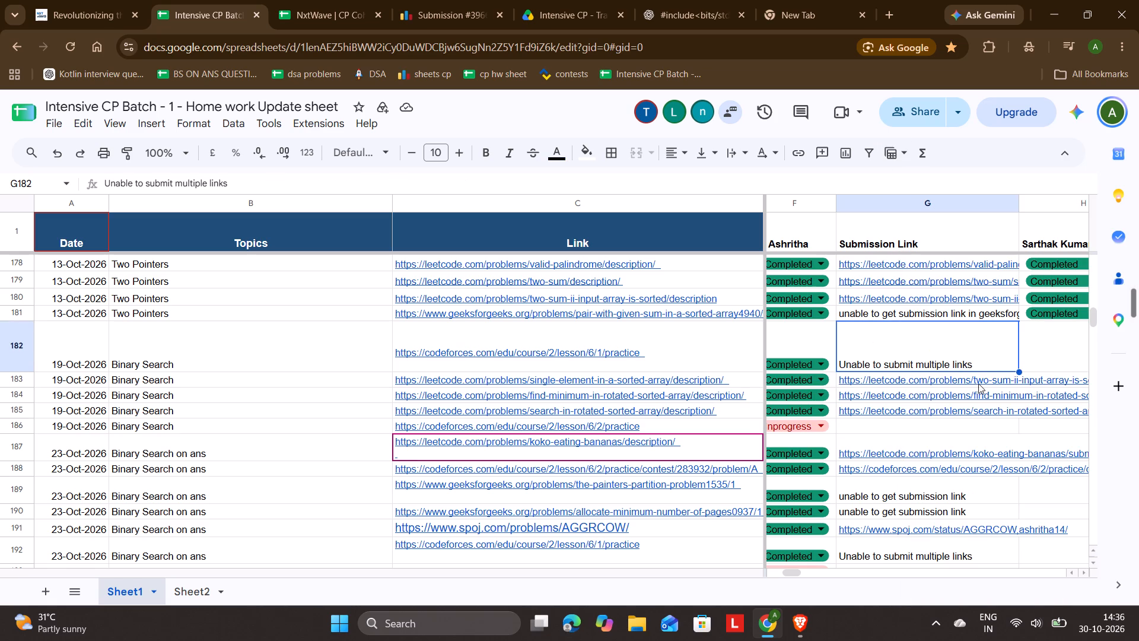
Copy the full two-sum-ii-input-array-is-sorted submission URL from cell G183.
click(1022, 387)
double_click(1044, 373)
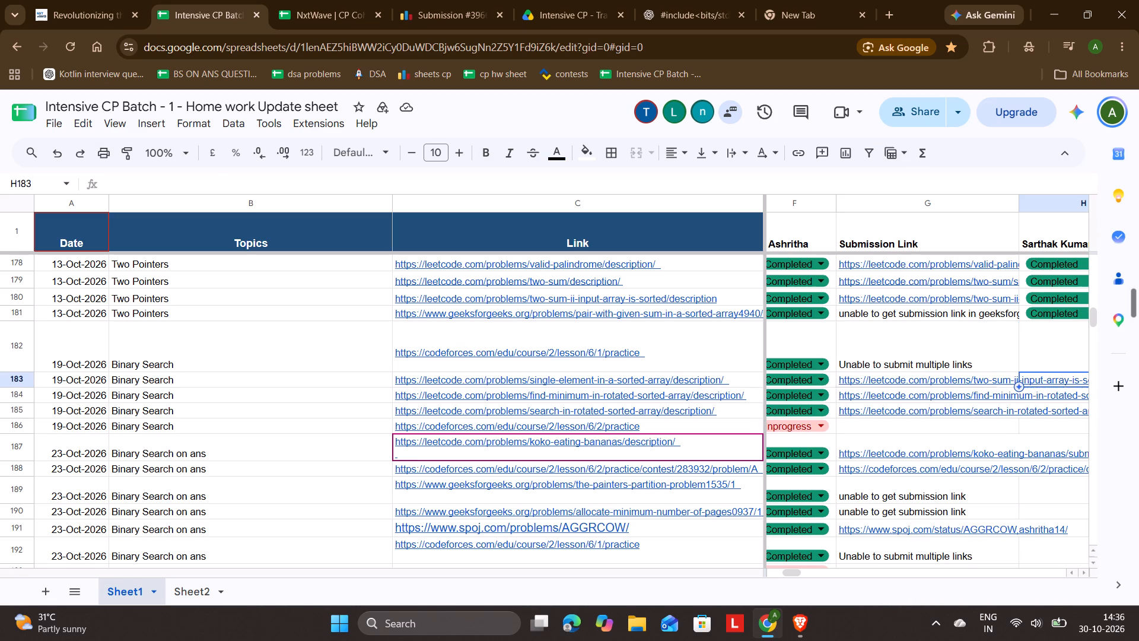
triple_click(1000, 377)
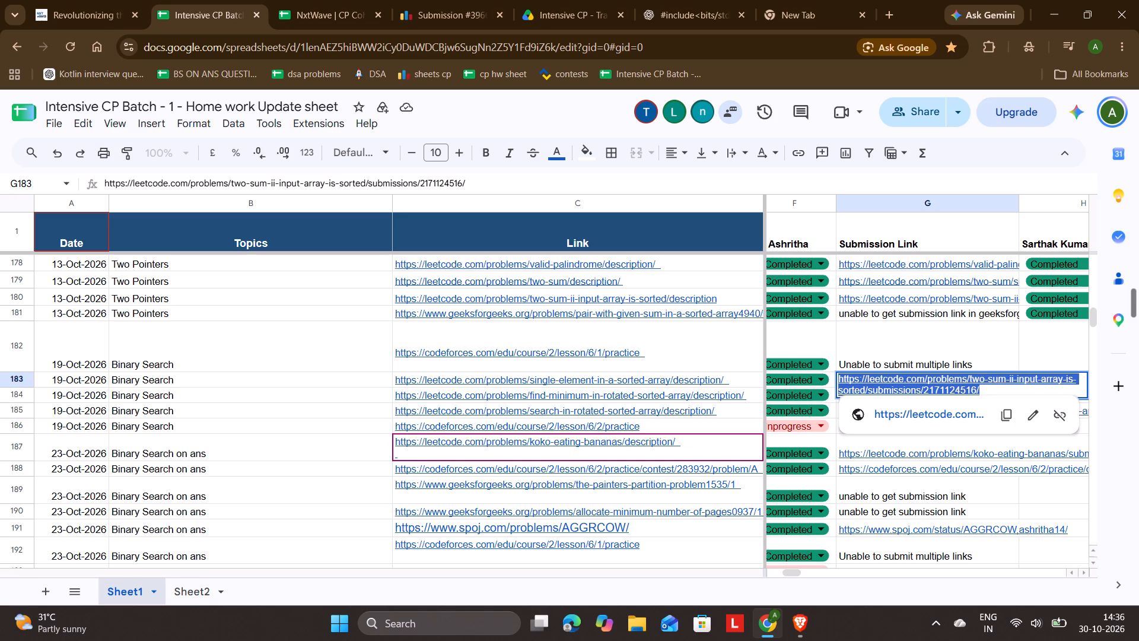
key(ctrl+c)
Check how G183's submission link text runs across the neighbouring row 183 cells in columns H and I.
click(1047, 367)
scroll(1047, 367, left, 2)
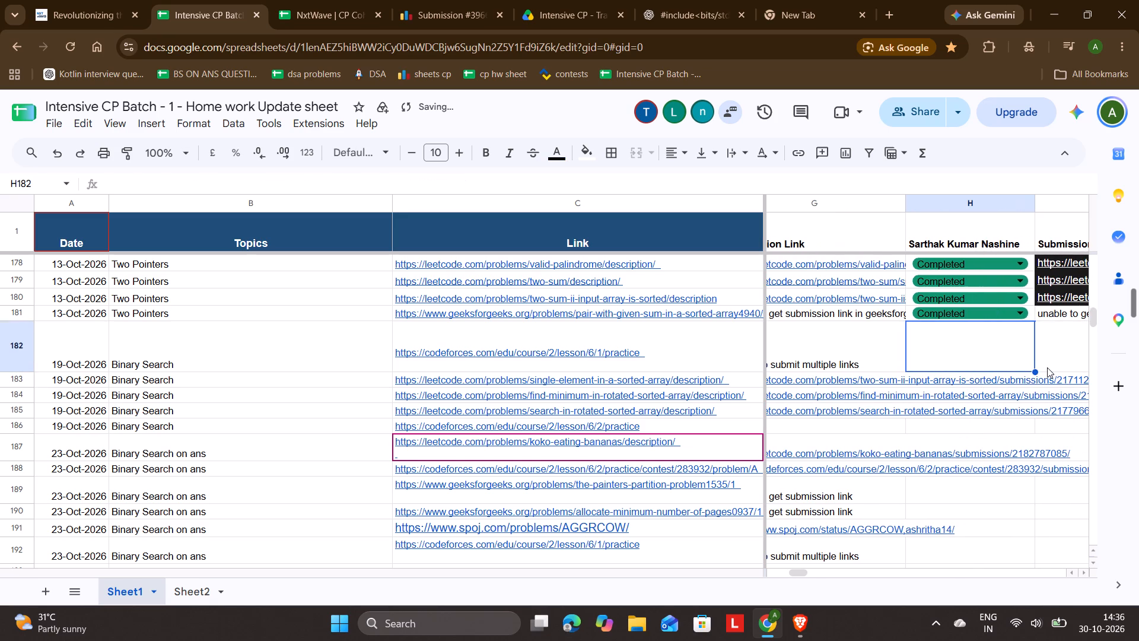
click(1015, 377)
scroll(1015, 377, left, 1)
double_click(1015, 377)
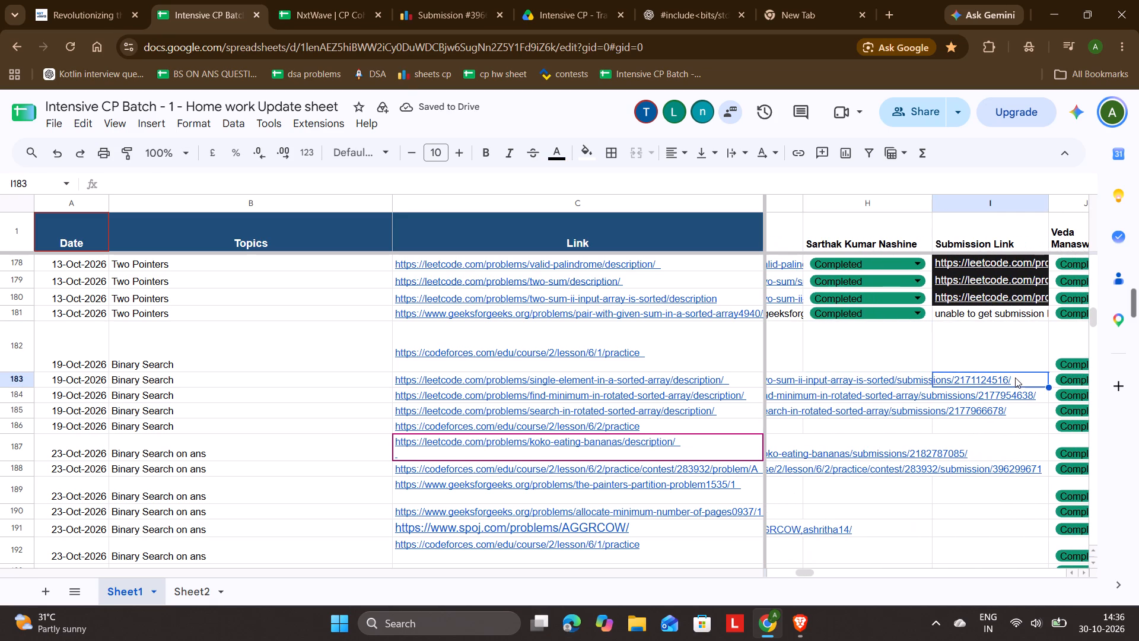
click(965, 369)
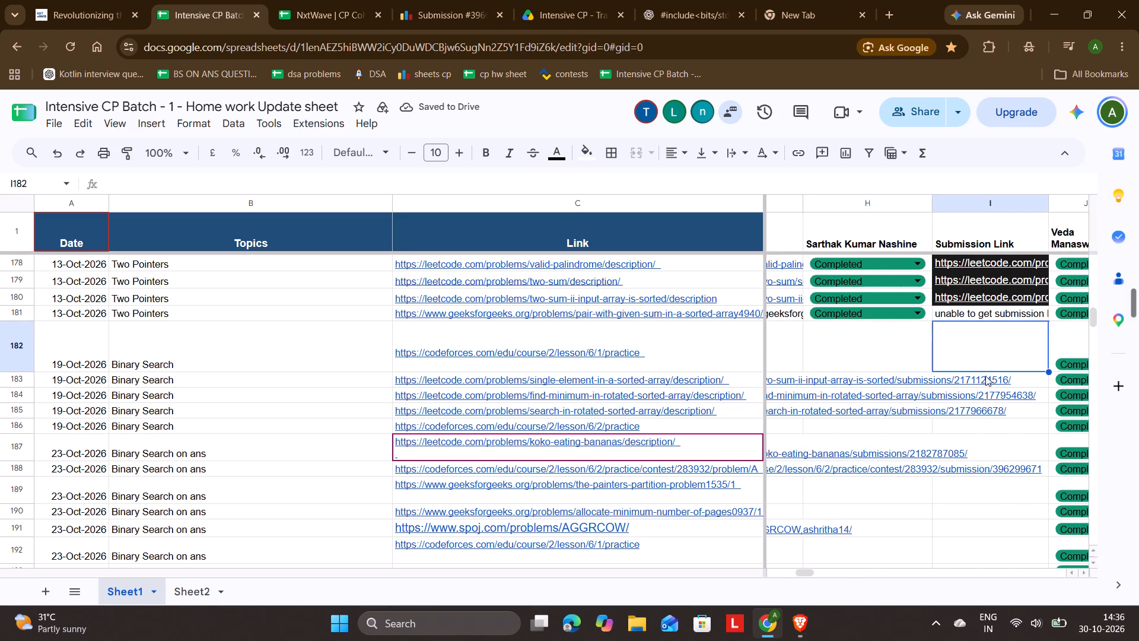
drag(1019, 379, 903, 376)
triple_click(903, 376)
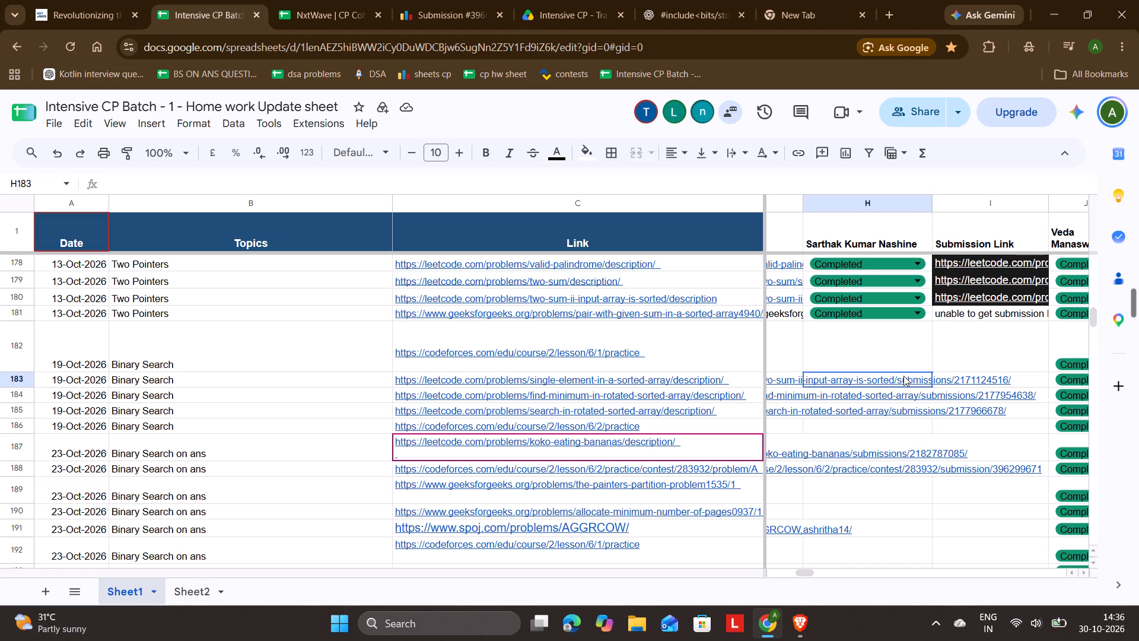
scroll(903, 376, right, 1)
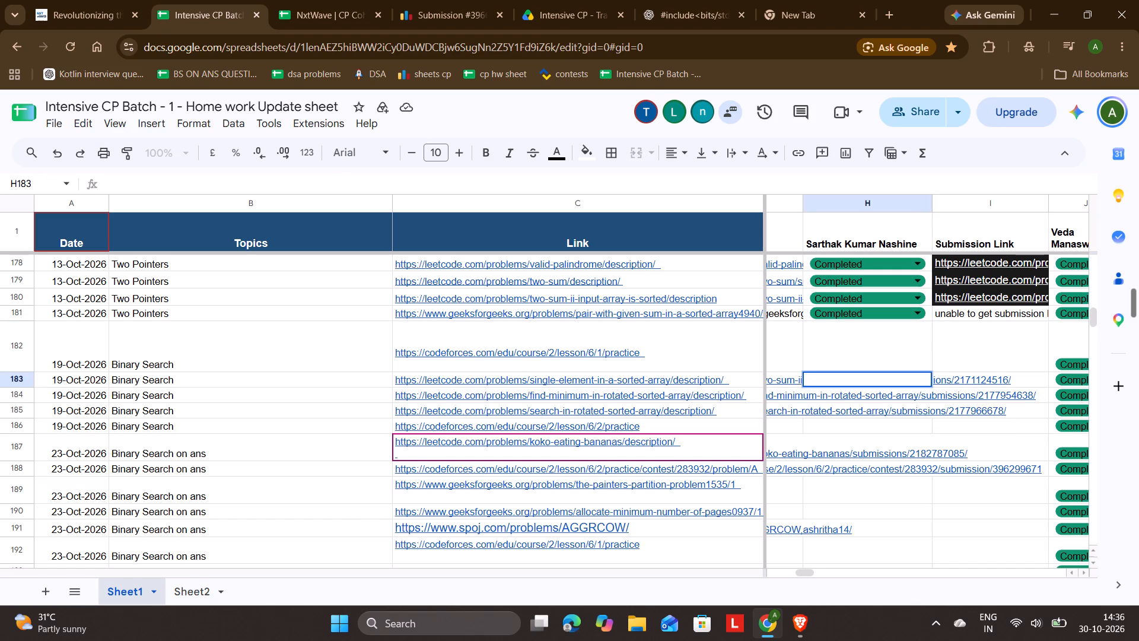
scroll(903, 376, right, 2)
click(839, 420)
scroll(839, 420, right, 1)
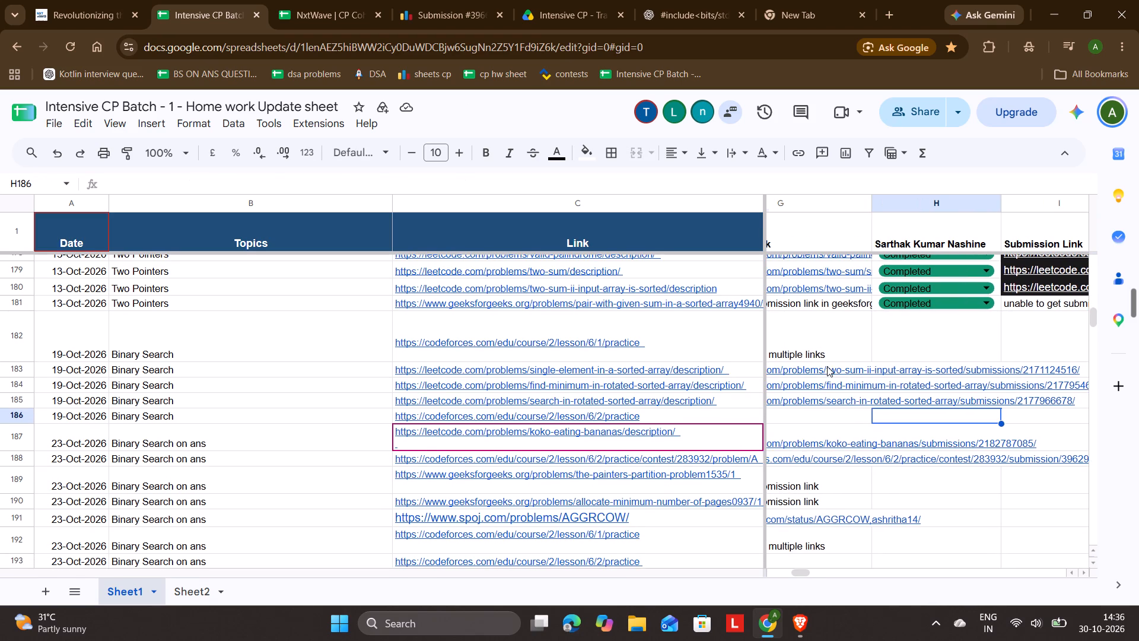
Clear the submission link from G183 and paste the copied URL into G190 over its existing text.
click(827, 366)
scroll(827, 366, right, 2)
triple_click(827, 366)
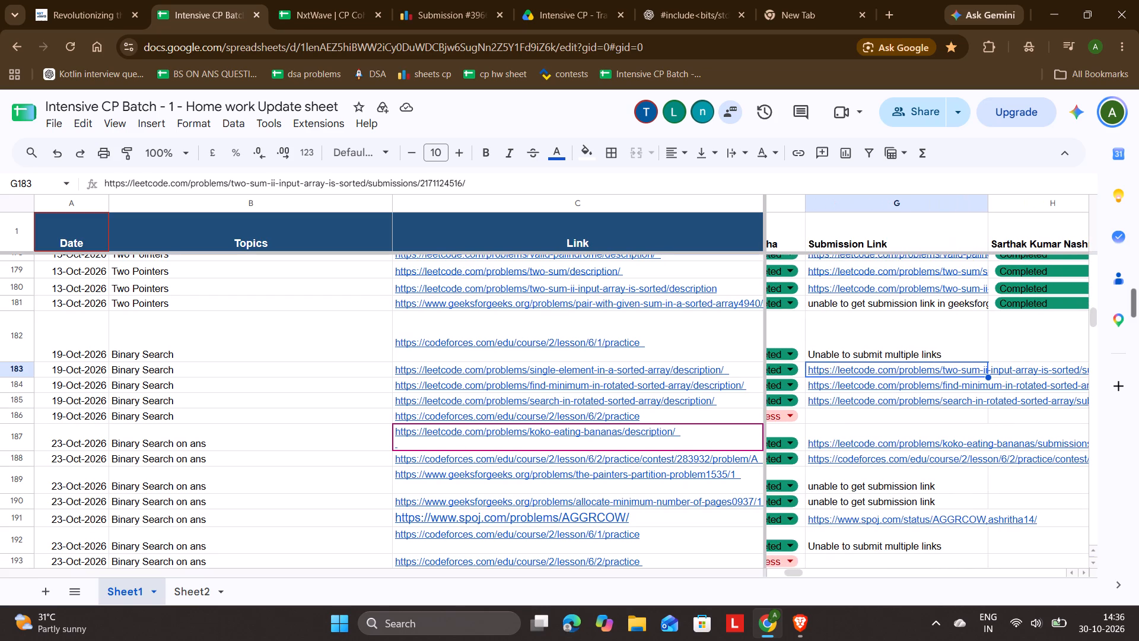
key(BackSpace)
click(911, 509)
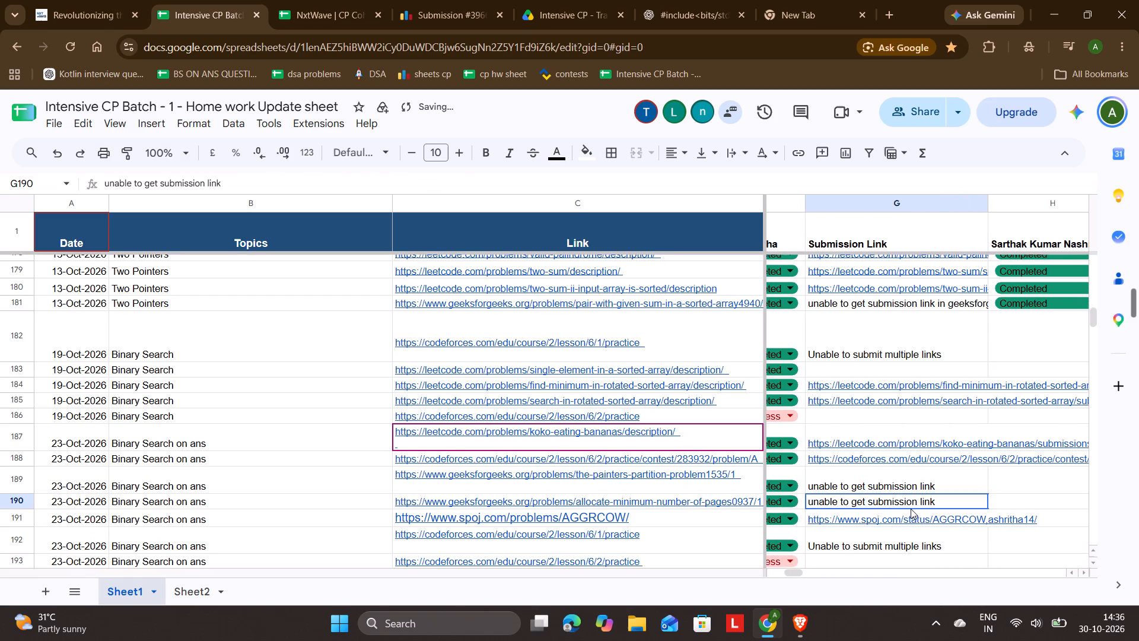
key(ctrl+v)
click(832, 371)
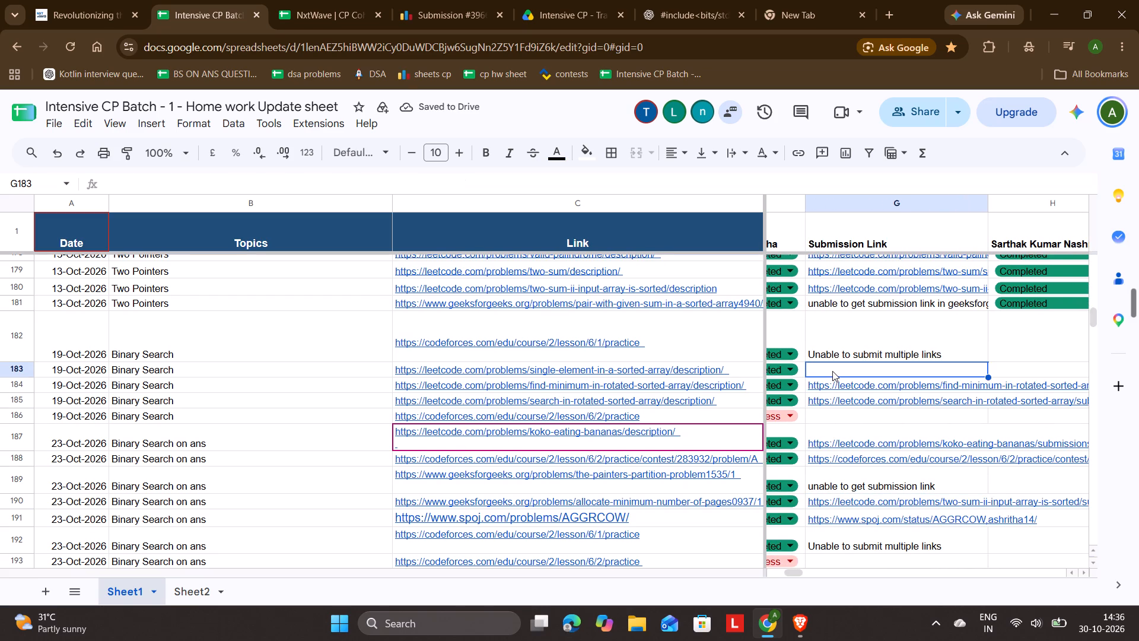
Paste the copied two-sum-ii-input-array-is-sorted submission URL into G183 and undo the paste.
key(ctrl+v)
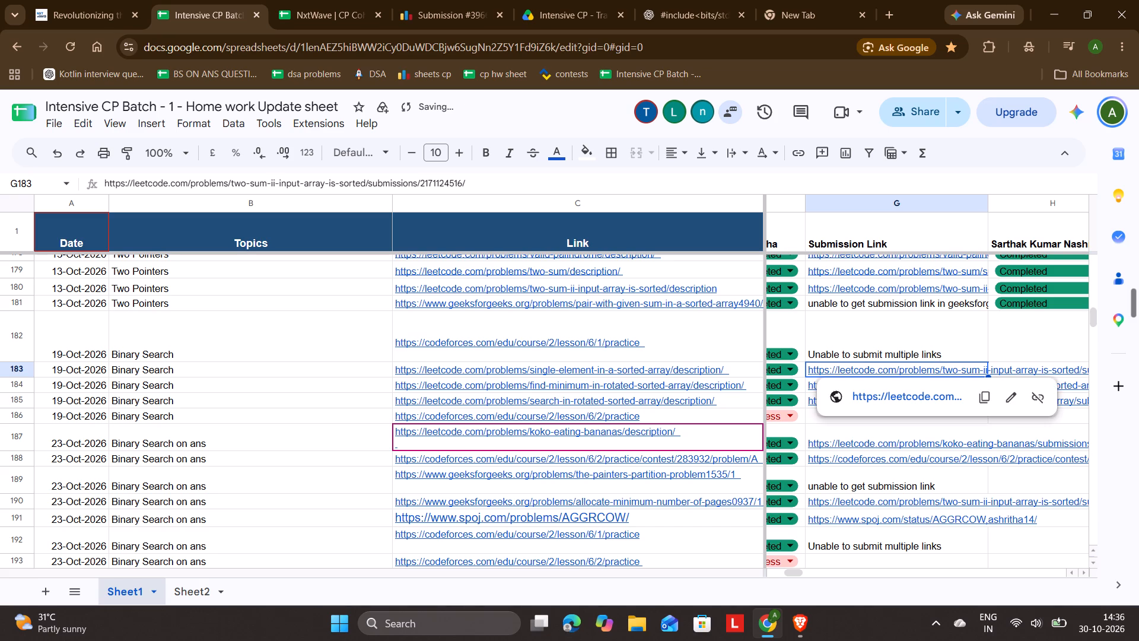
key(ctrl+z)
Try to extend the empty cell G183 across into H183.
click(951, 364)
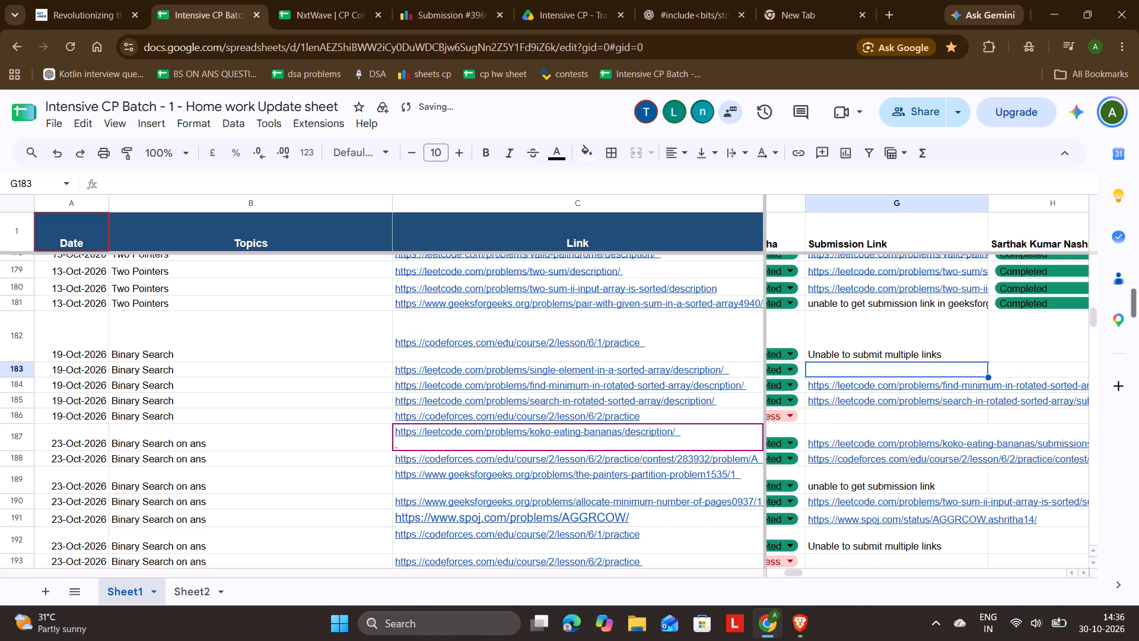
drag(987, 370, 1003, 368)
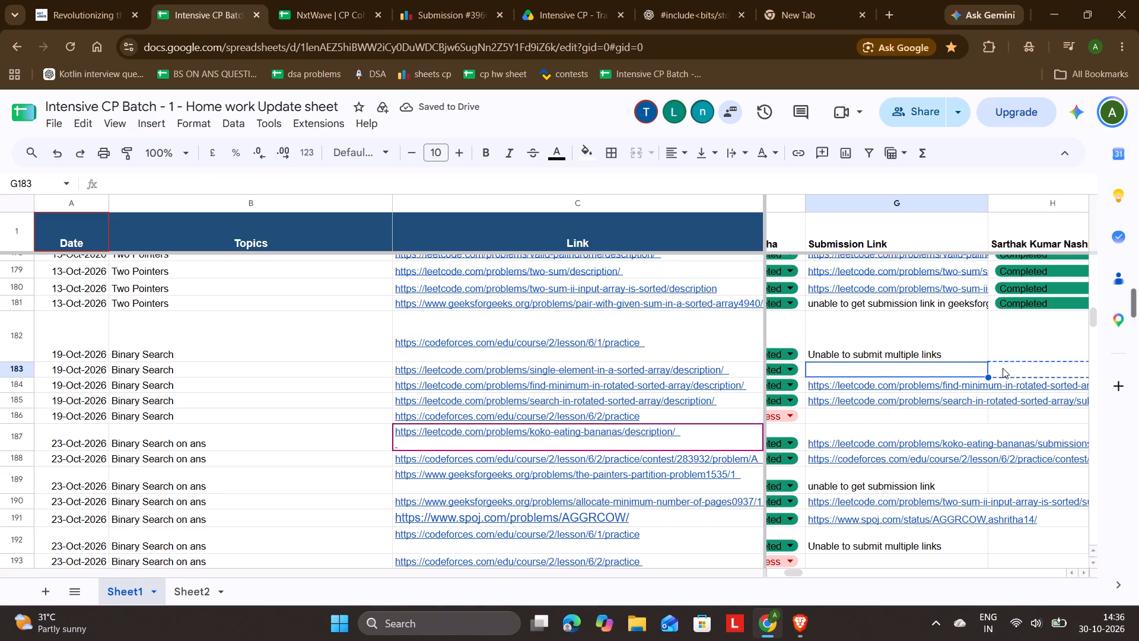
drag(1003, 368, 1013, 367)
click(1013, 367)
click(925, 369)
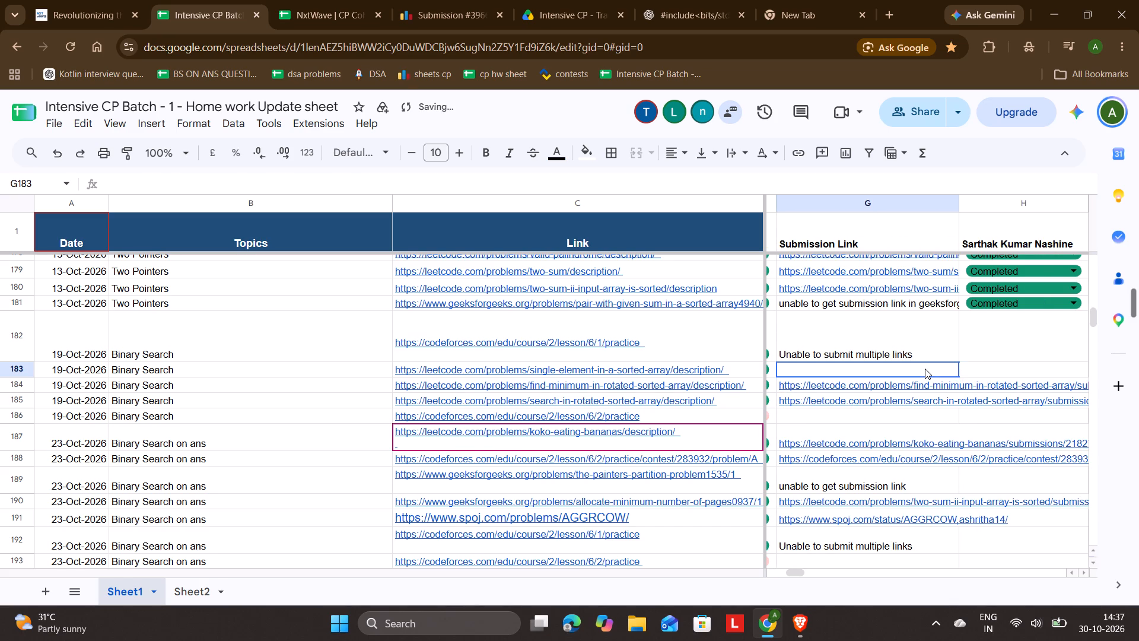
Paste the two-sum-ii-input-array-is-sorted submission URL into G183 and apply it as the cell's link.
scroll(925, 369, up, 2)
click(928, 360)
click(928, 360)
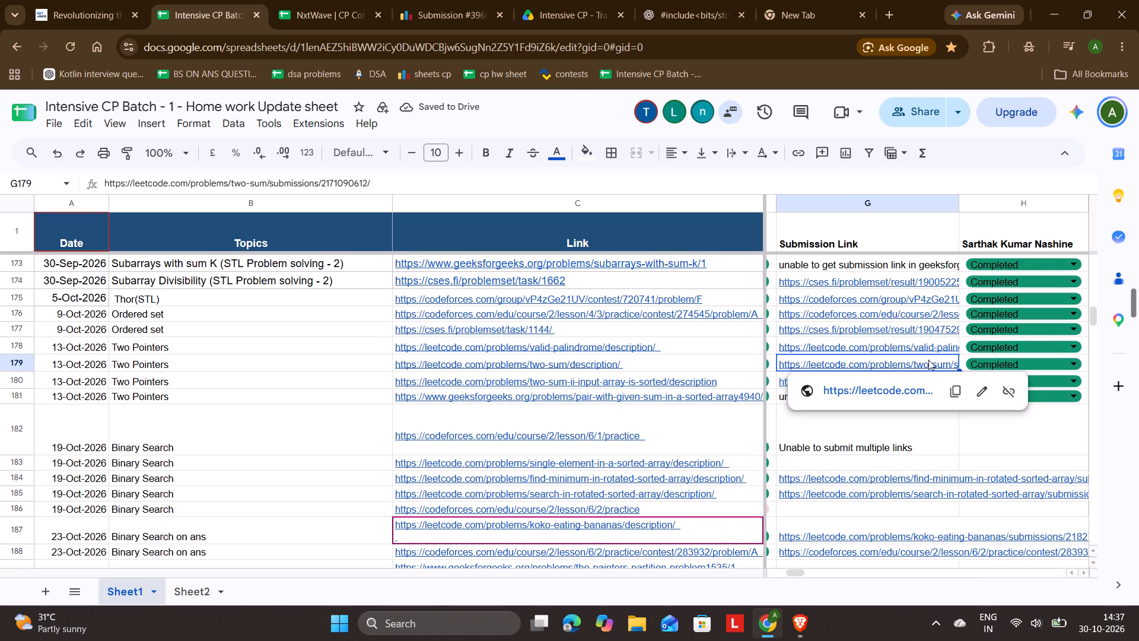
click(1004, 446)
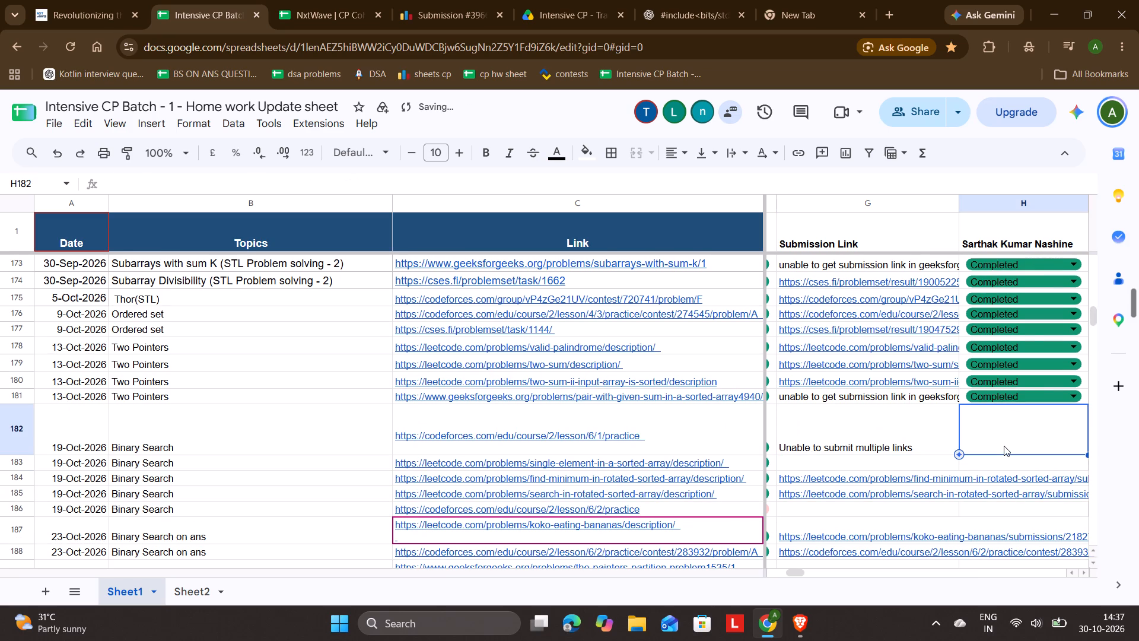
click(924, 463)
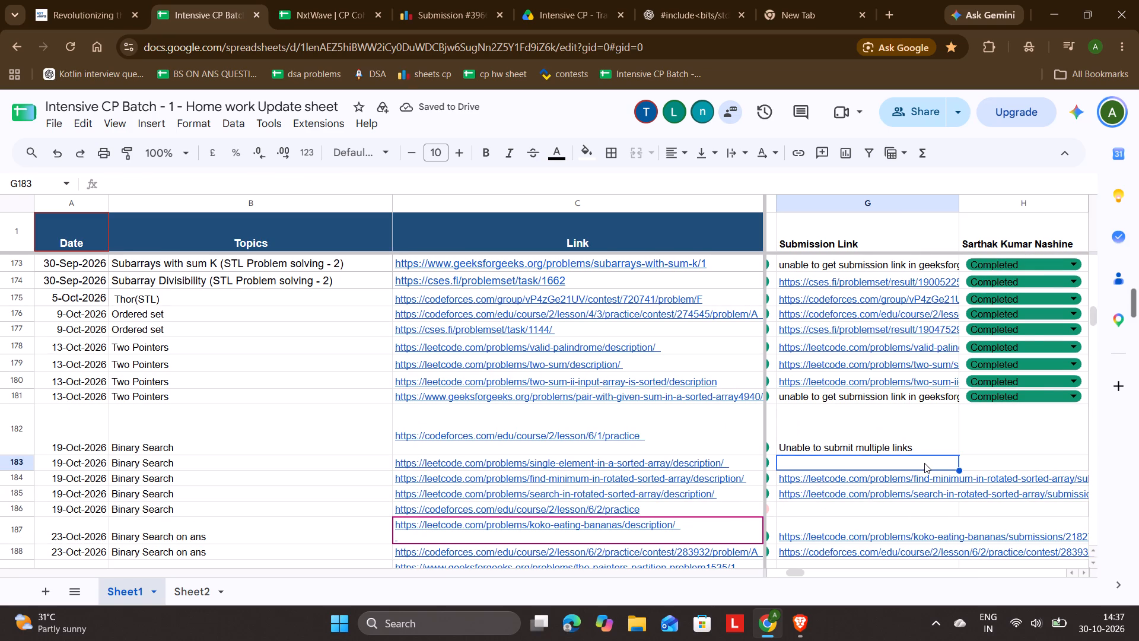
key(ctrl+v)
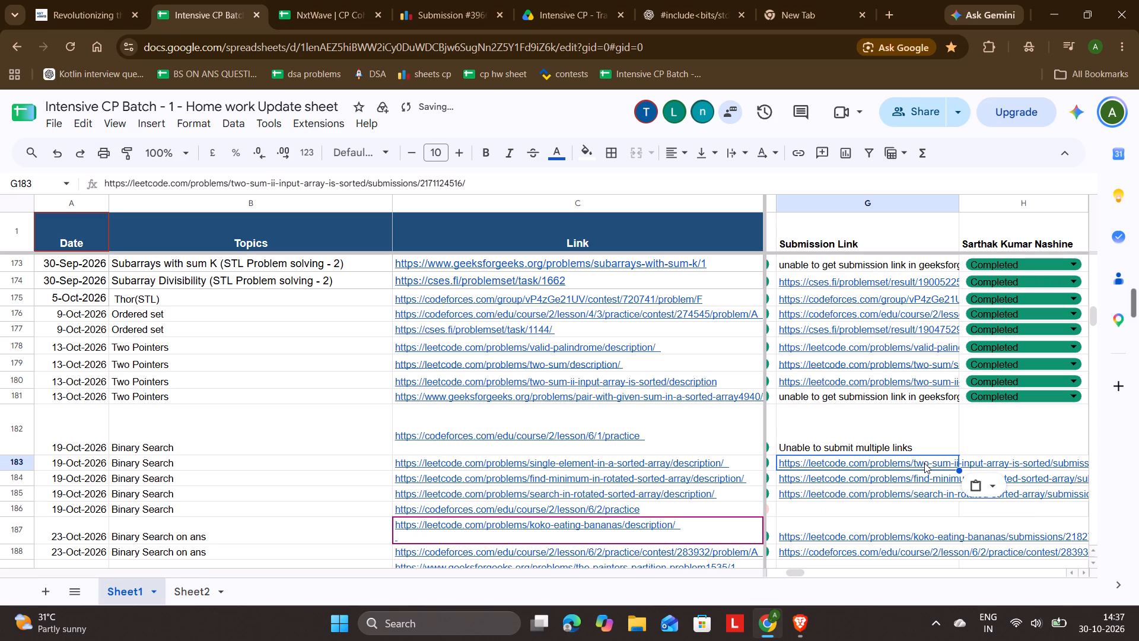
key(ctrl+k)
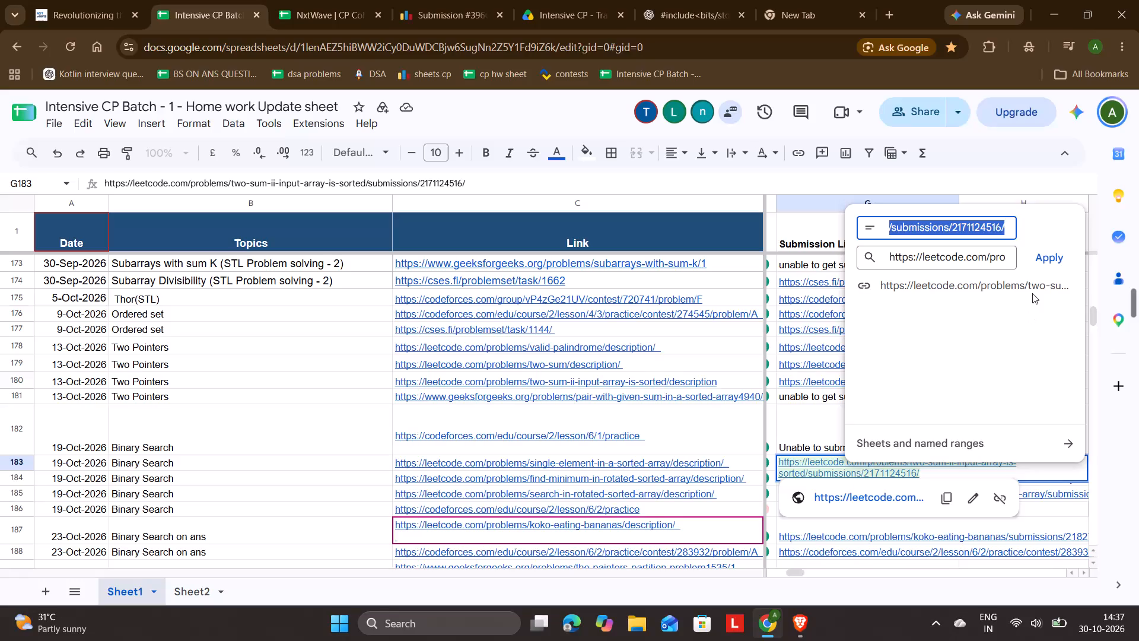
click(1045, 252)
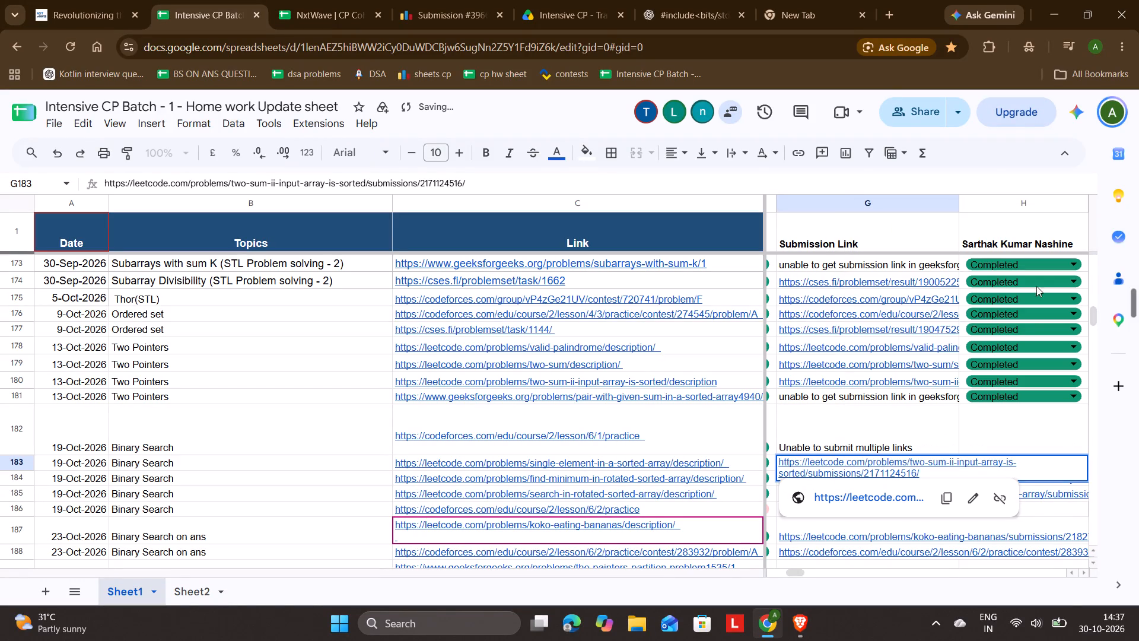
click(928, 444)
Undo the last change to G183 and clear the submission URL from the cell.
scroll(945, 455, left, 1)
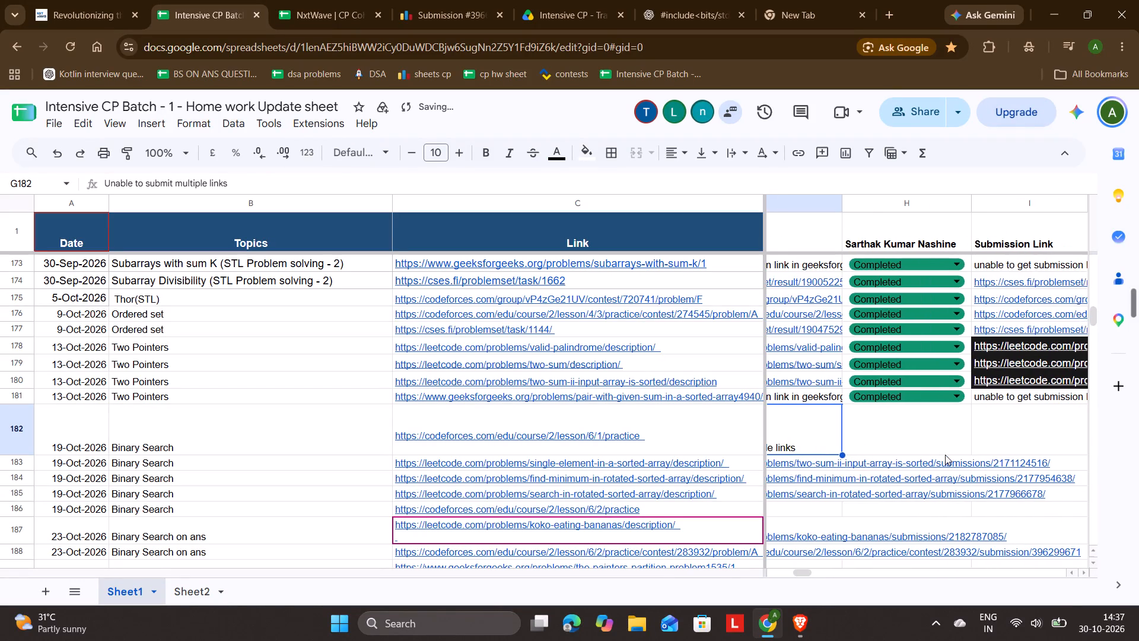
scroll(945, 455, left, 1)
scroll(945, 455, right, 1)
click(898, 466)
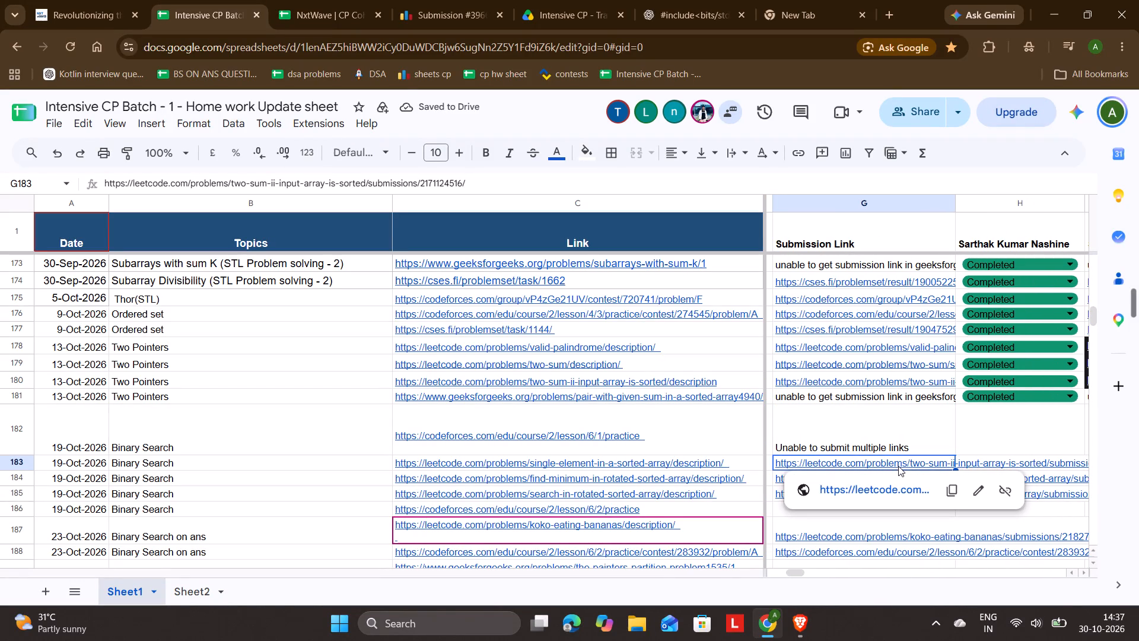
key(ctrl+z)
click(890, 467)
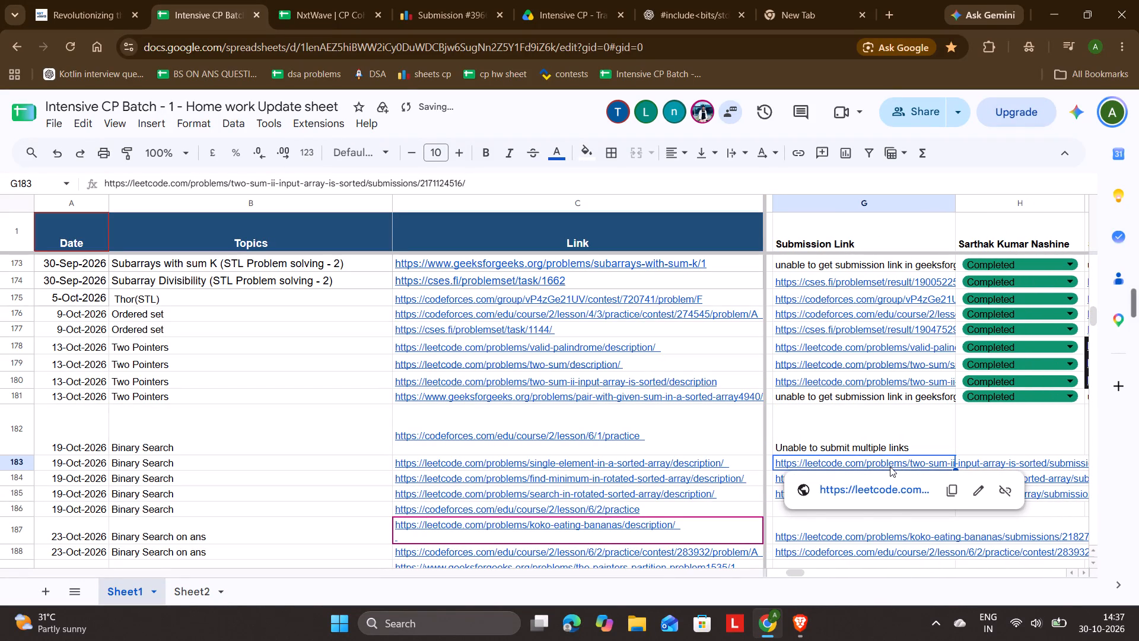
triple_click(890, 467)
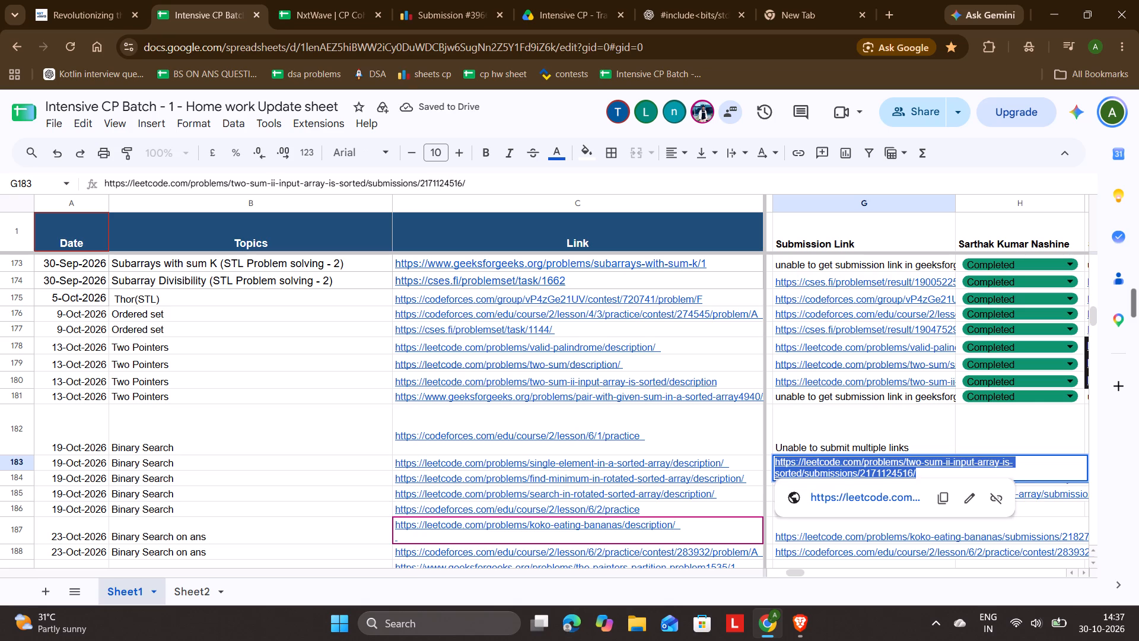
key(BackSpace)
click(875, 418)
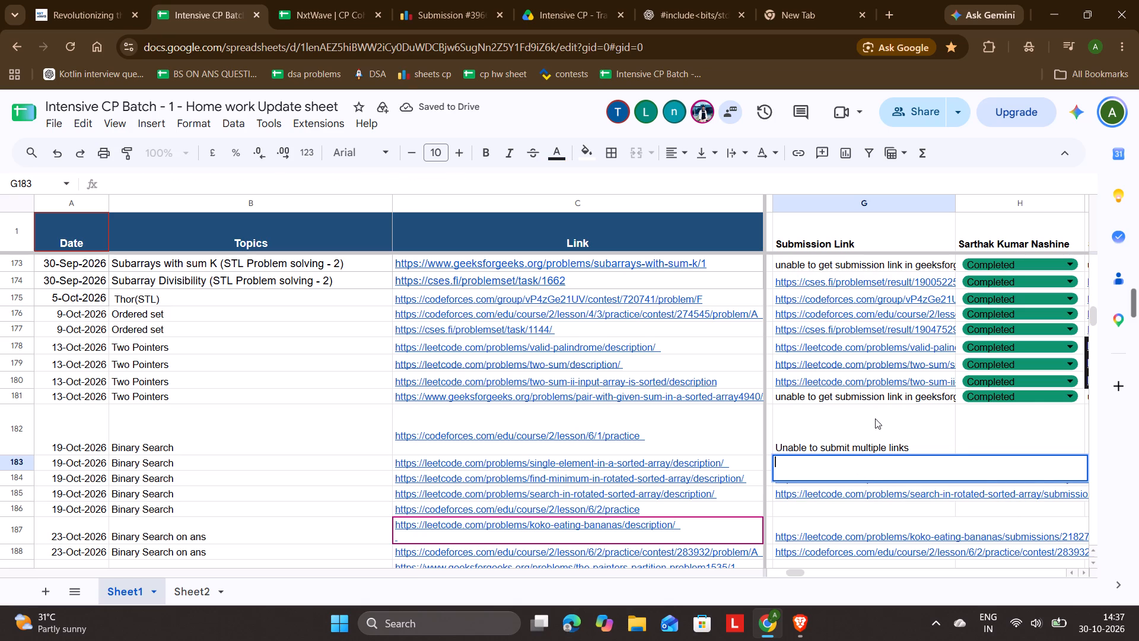
click(853, 465)
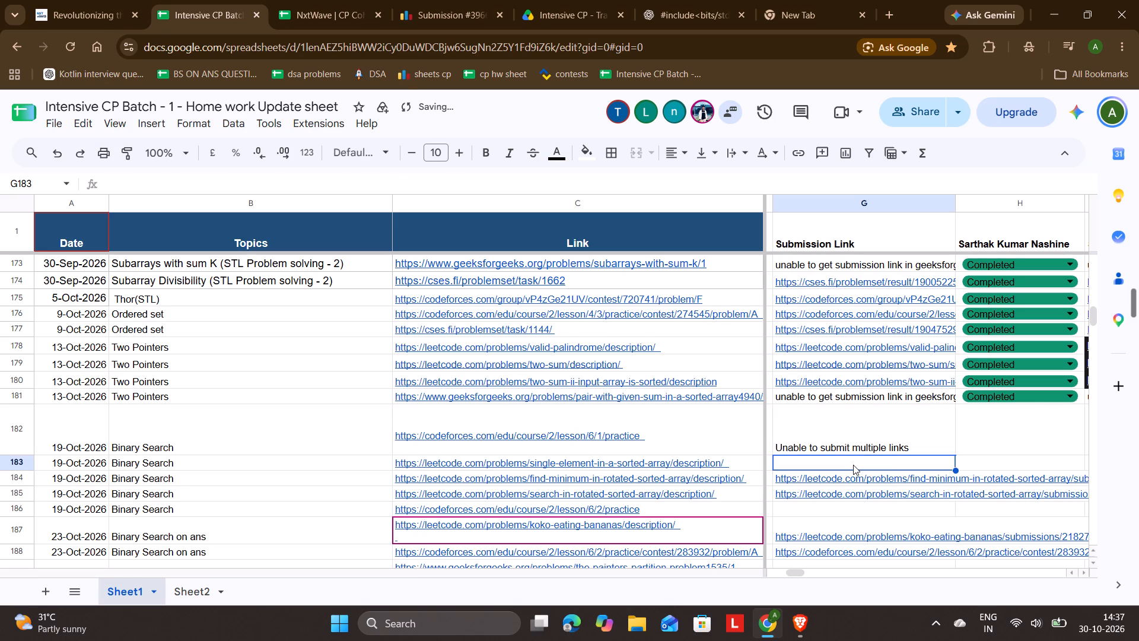
key(ctrl+k)
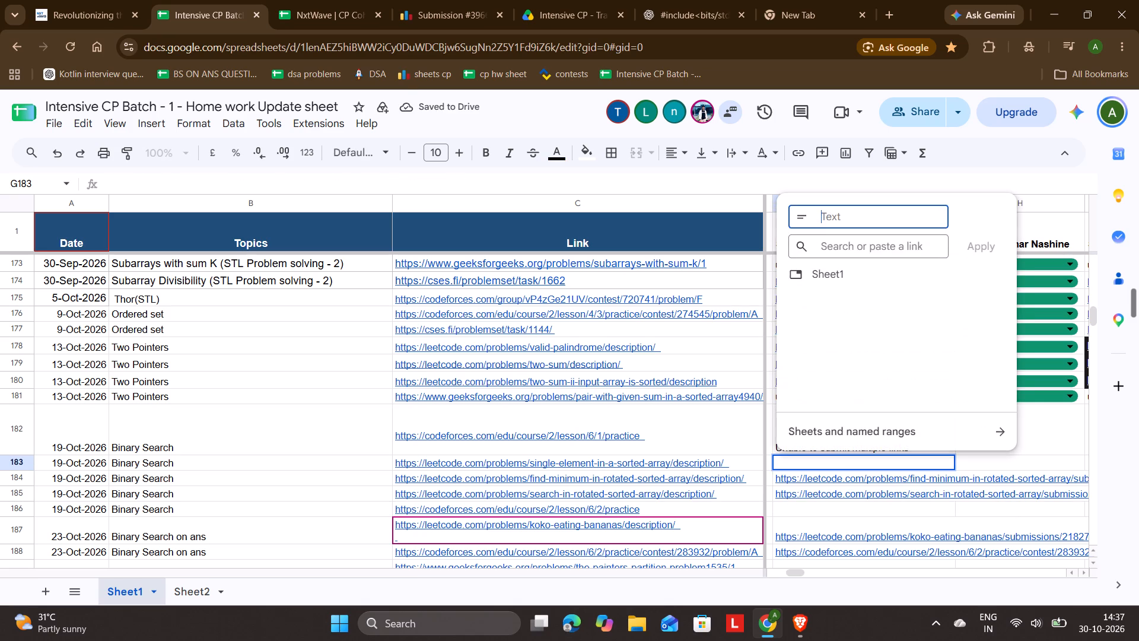
click(833, 242)
key(ctrl+v)
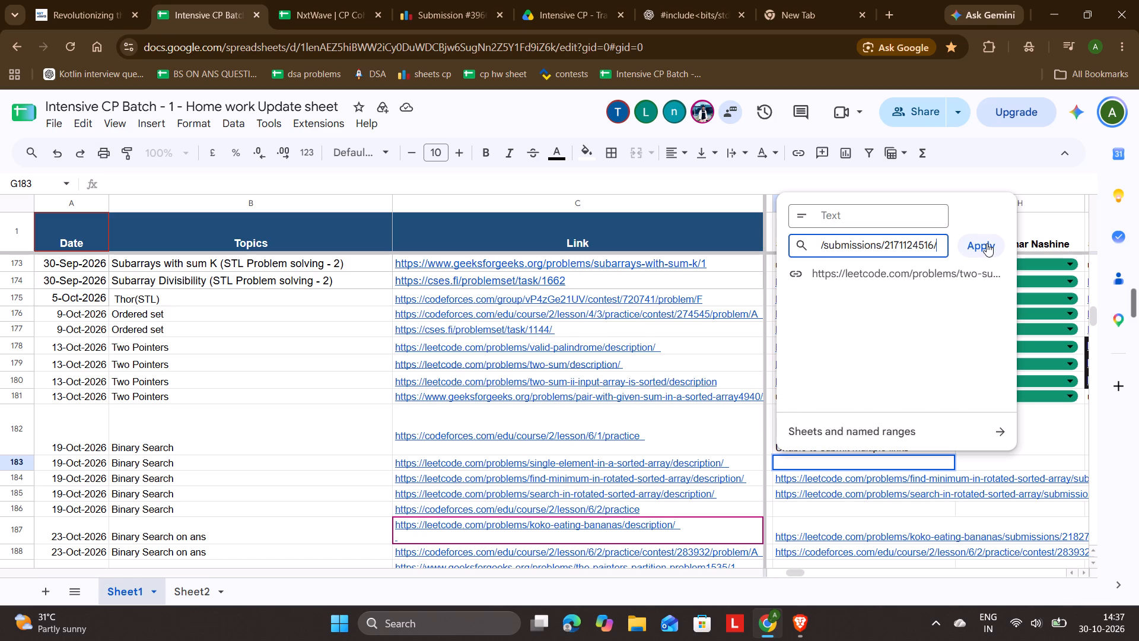
click(842, 217)
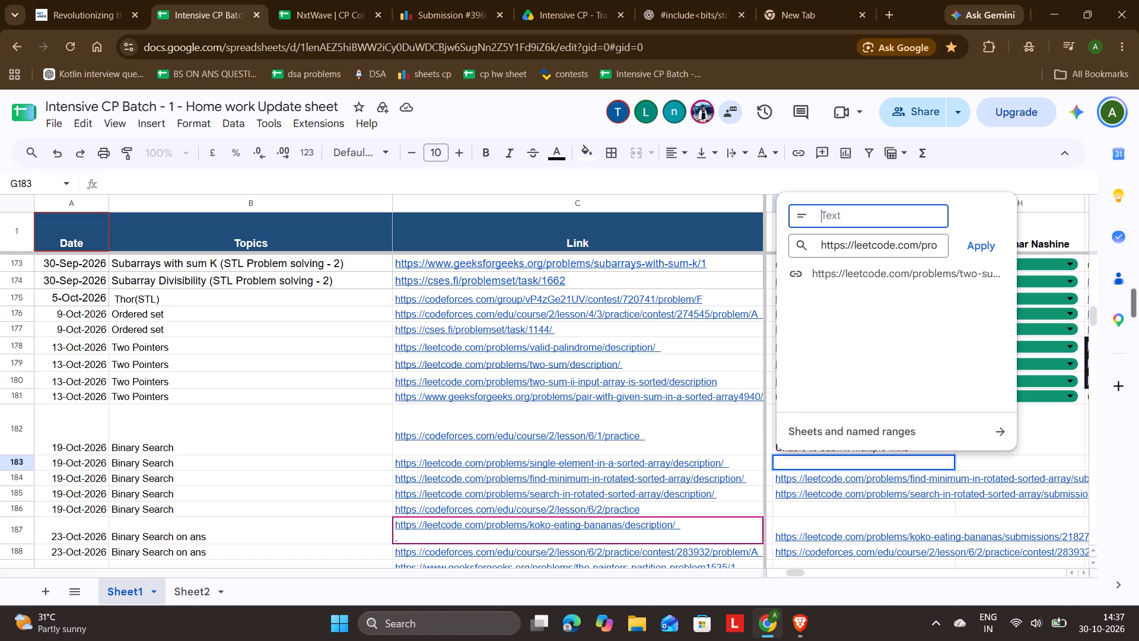
scroll(844, 245, right, 6)
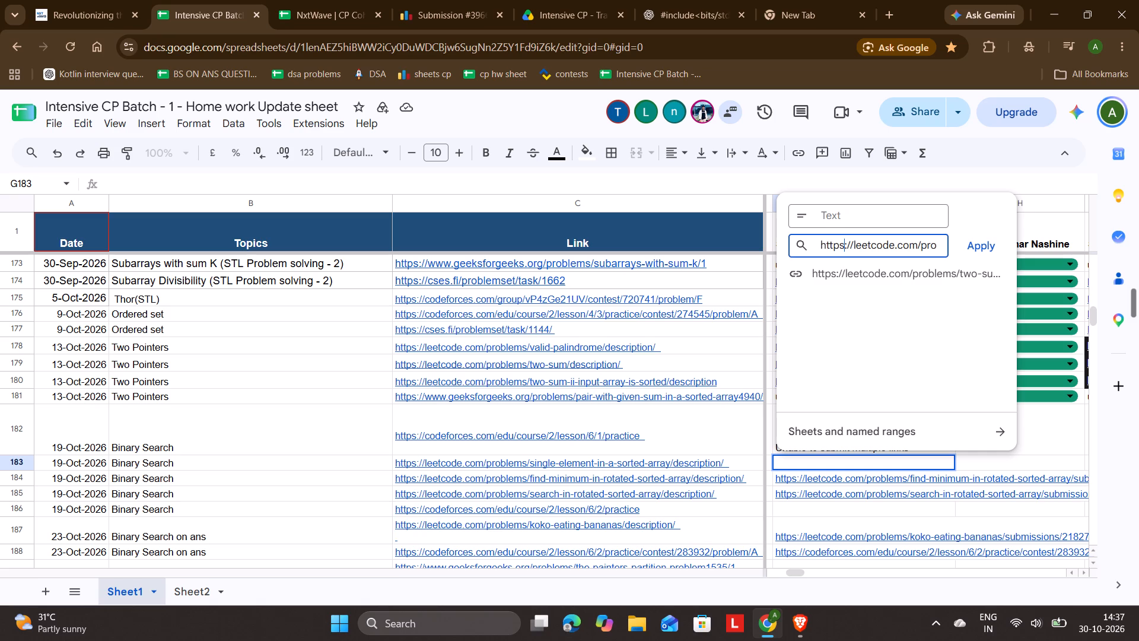
click(844, 245)
drag(936, 247, 801, 246)
key(ctrl+c)
click(822, 214)
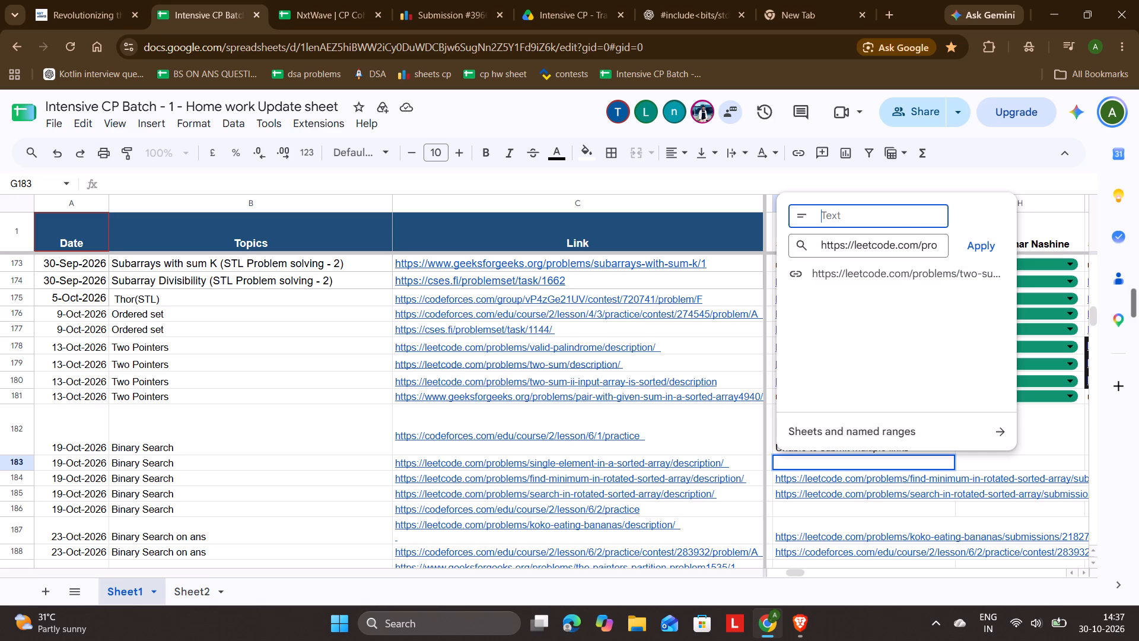
key(ctrl+v)
click(984, 248)
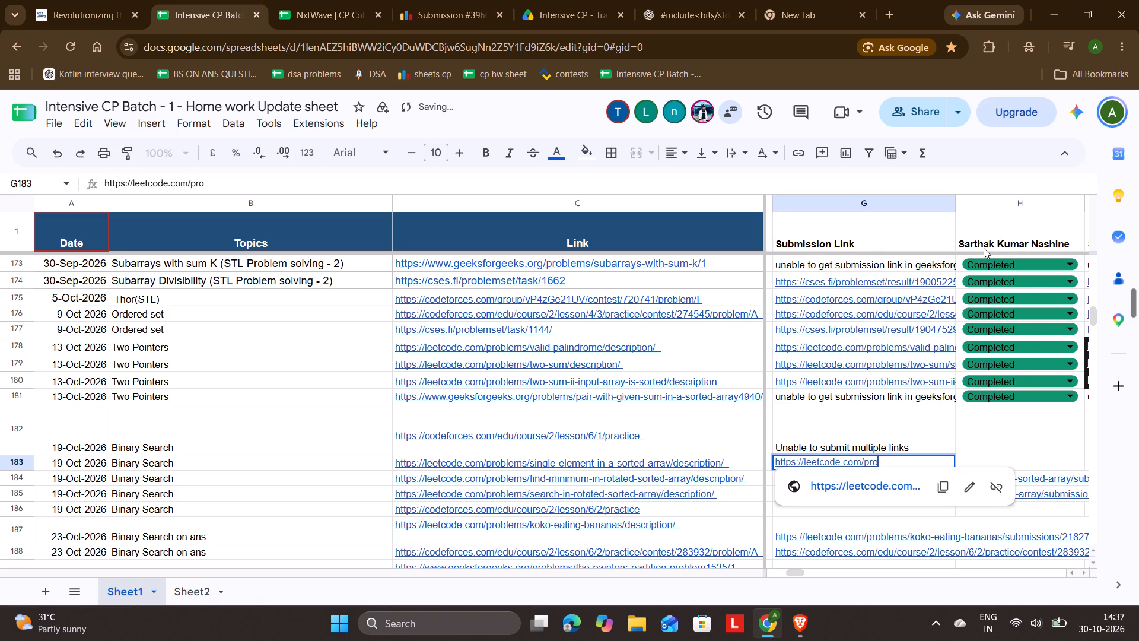
click(990, 419)
Paste only the copied format onto the link cell G183.
scroll(953, 484, right, 1)
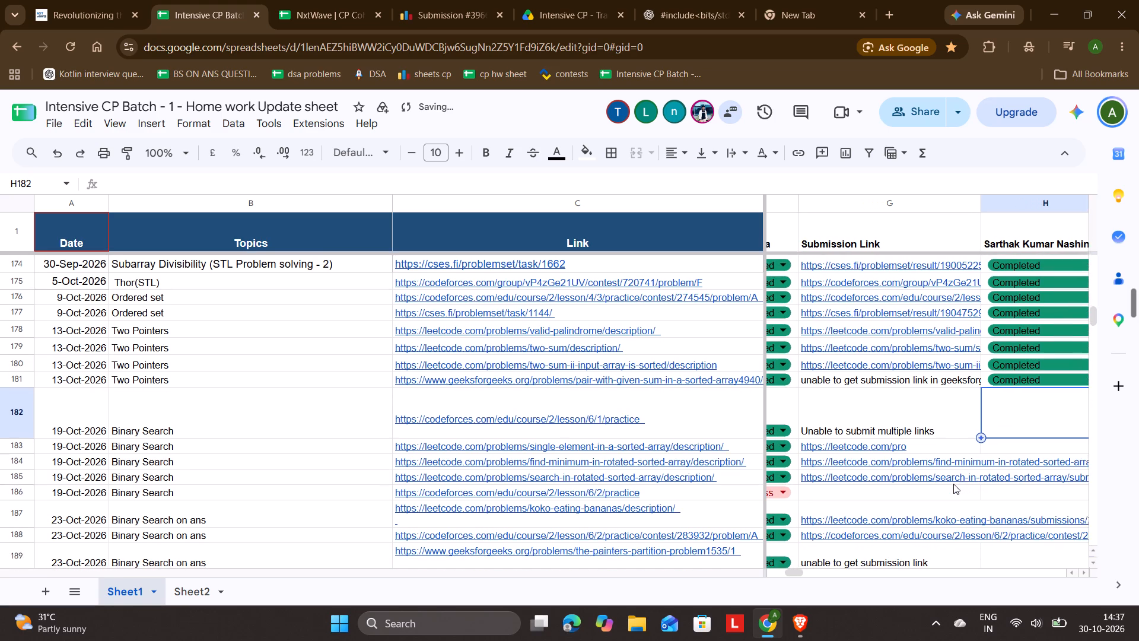
scroll(953, 484, right, 1)
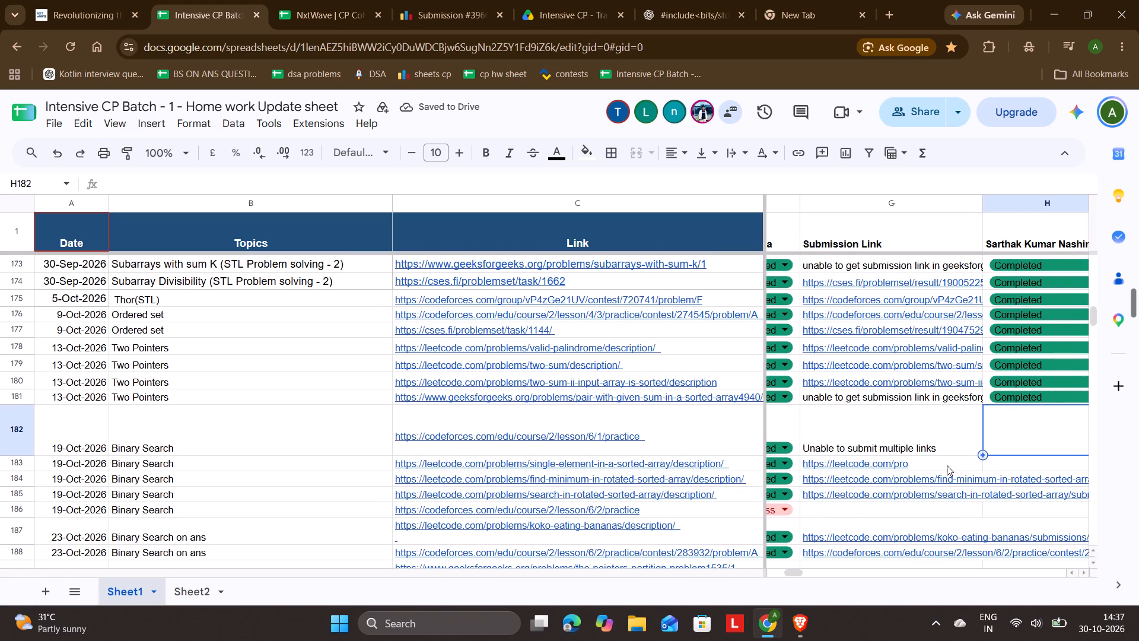
click(928, 459)
click(1026, 415)
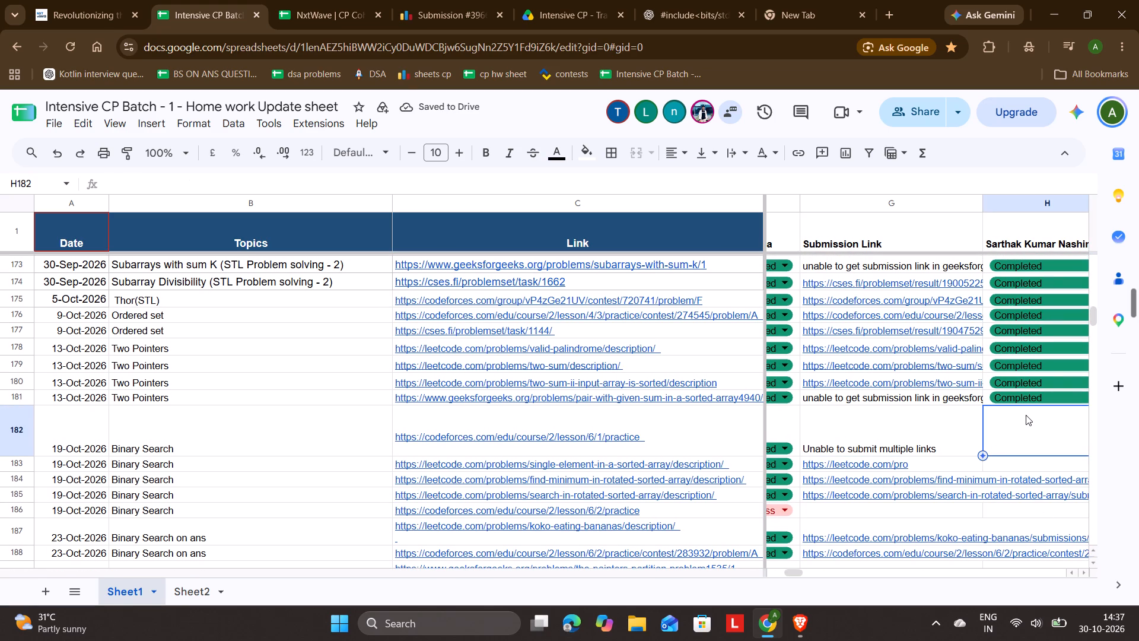
click(936, 461)
click(921, 464)
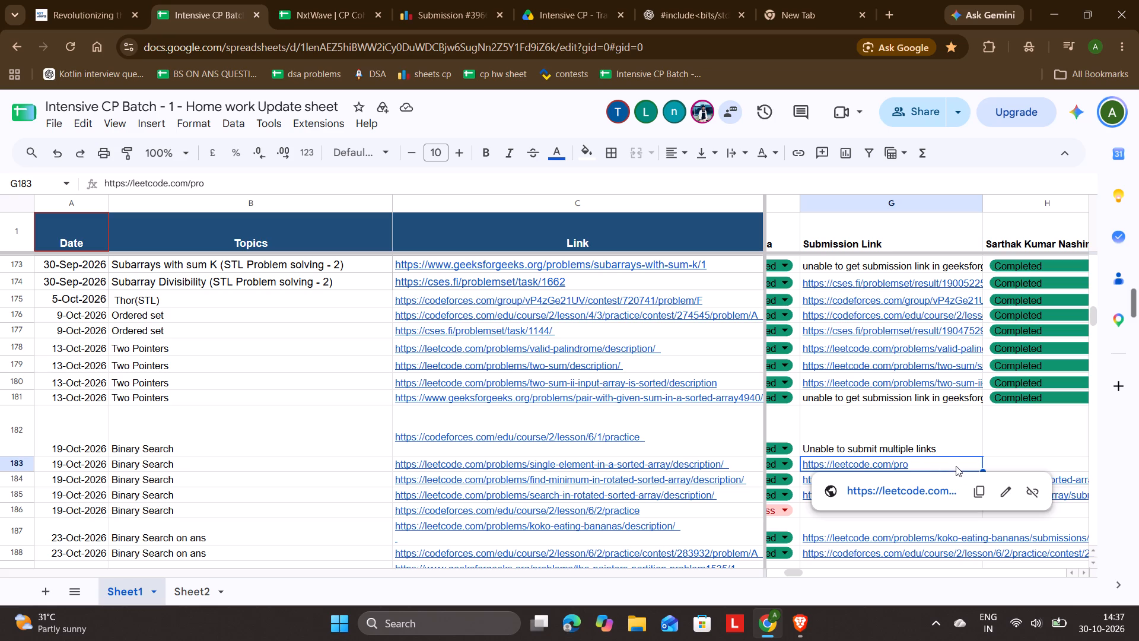
click(936, 464)
right_click(936, 464)
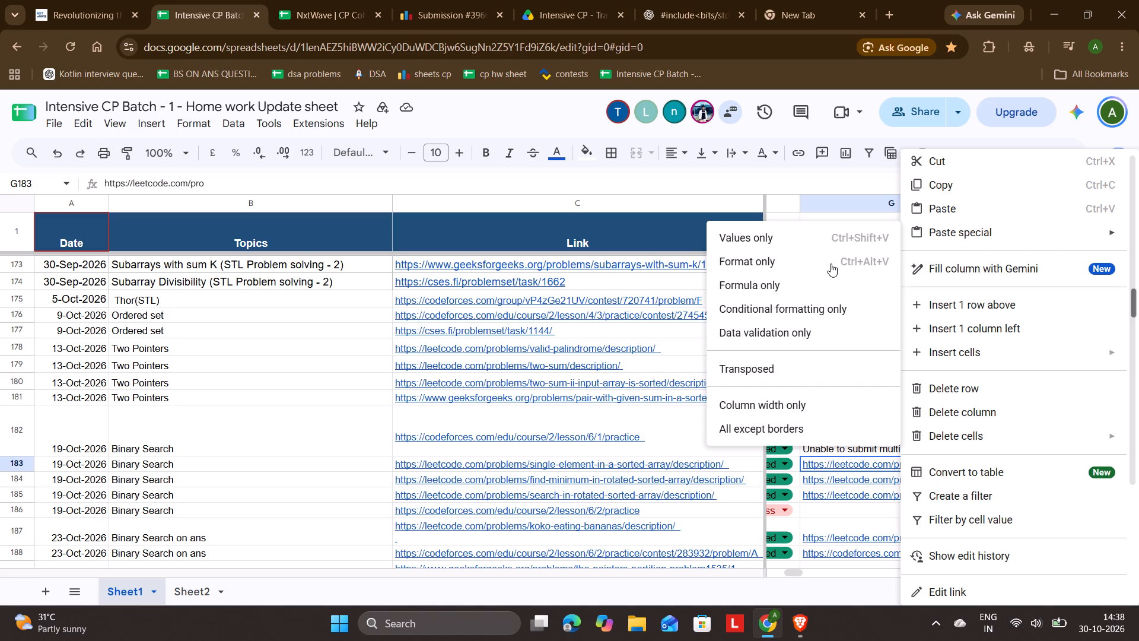
click(831, 264)
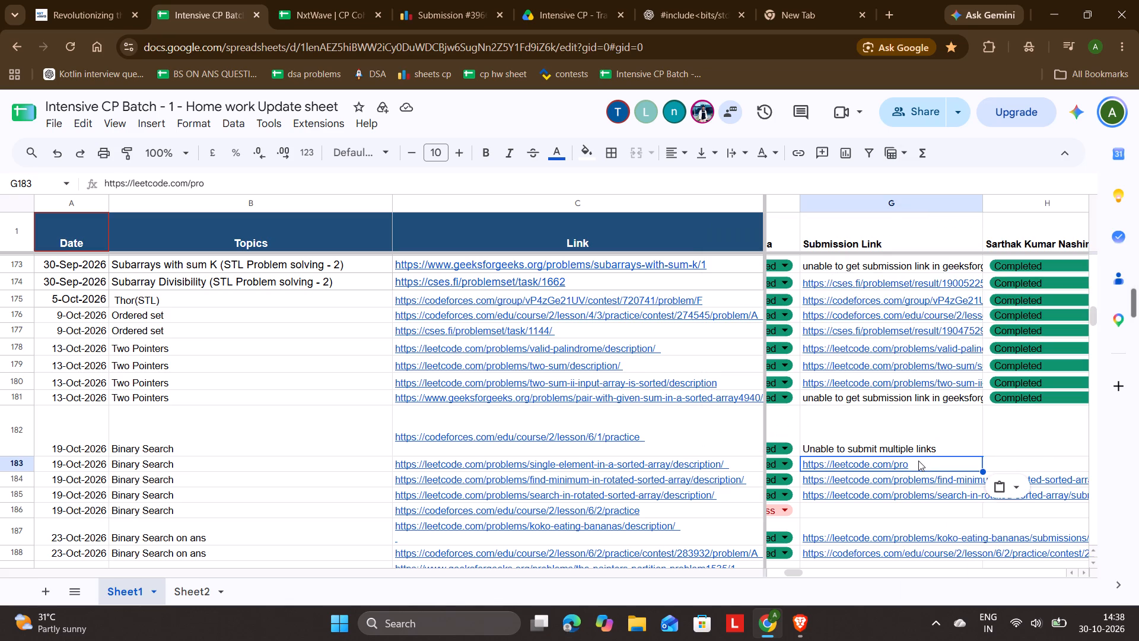
triple_click(918, 461)
click(918, 461)
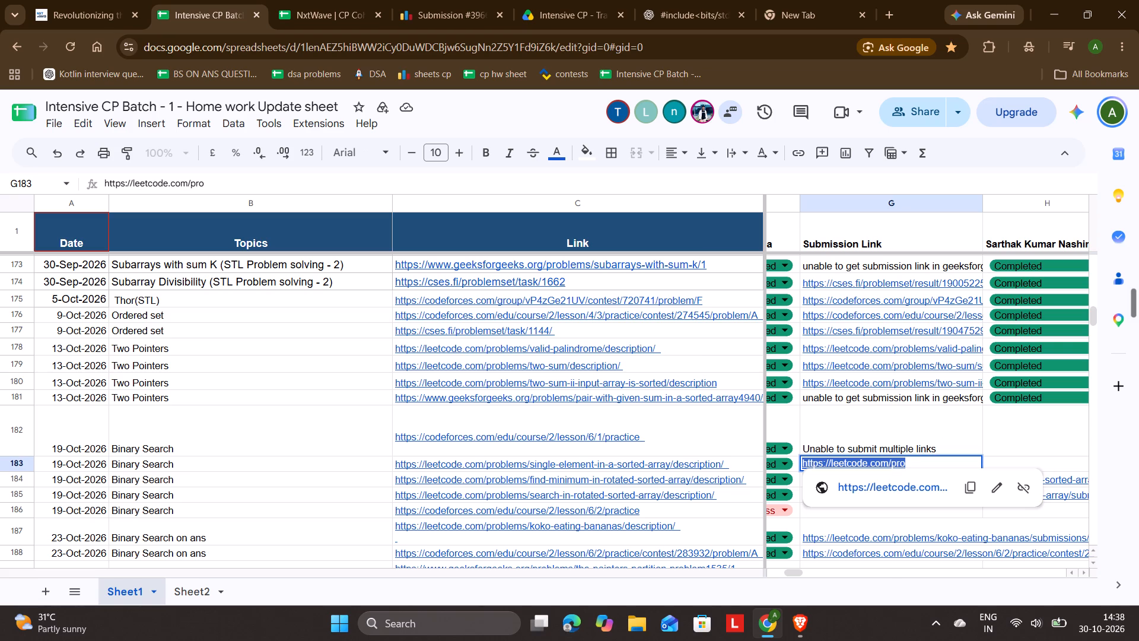
key(ctrl+v)
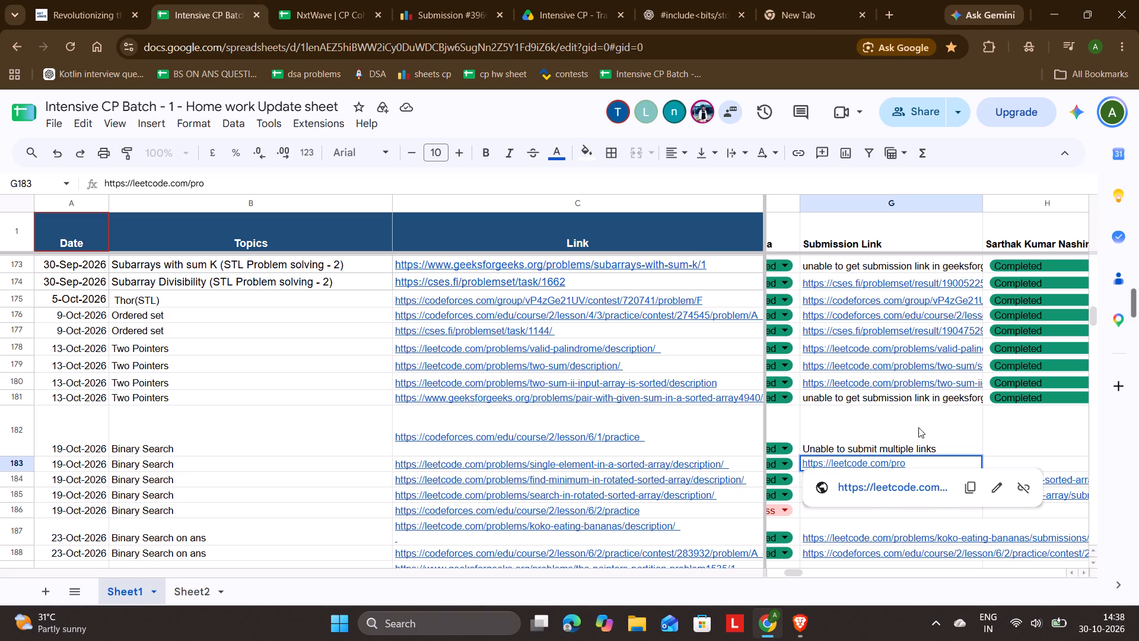
click(919, 426)
Copy the full find-minimum-in-rotated-sorted-array submission URL from G184 and clear the cell.
scroll(919, 426, down, 1)
click(918, 392)
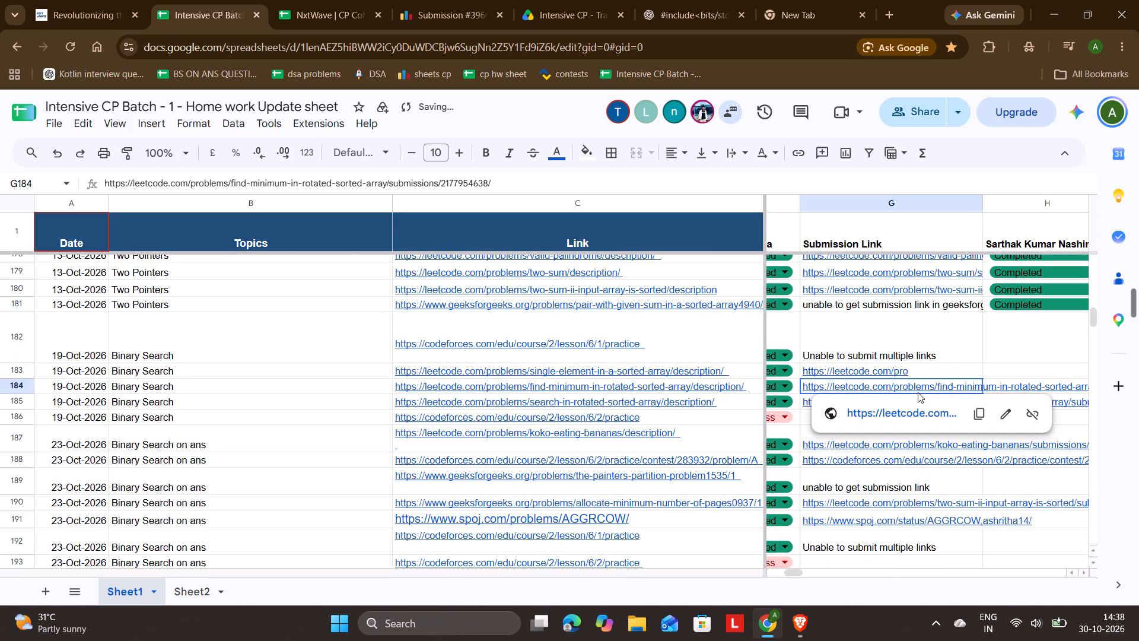
double_click(918, 391)
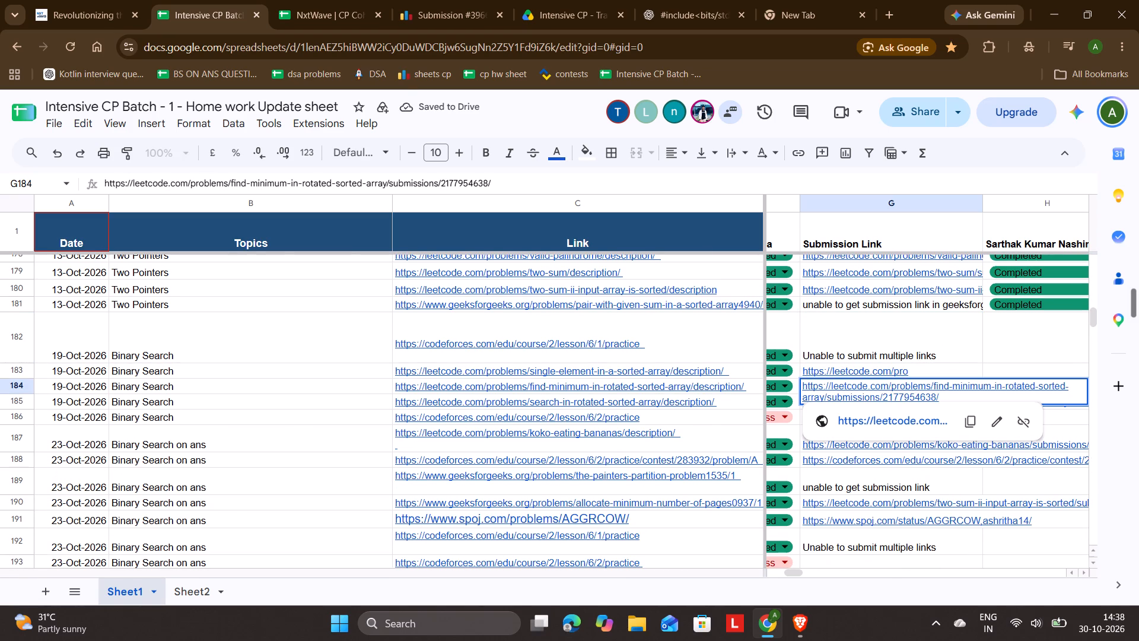
key(ctrl+a)
key(ctrl+c)
key(ctrl+c)
key(ctrl+c)
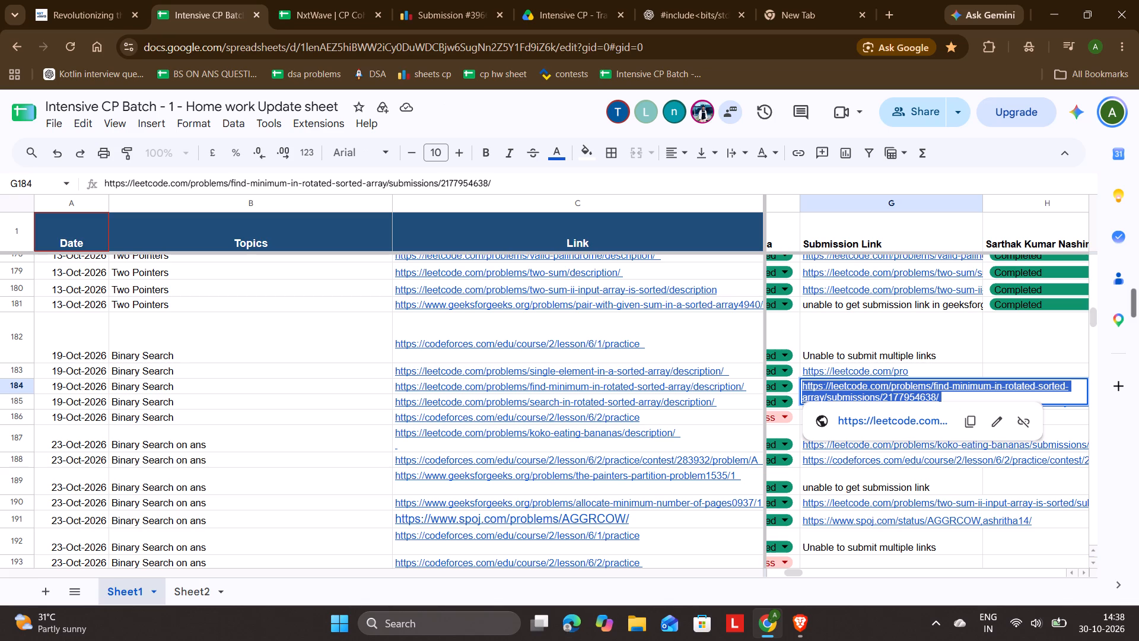
key(BackSpace)
click(912, 346)
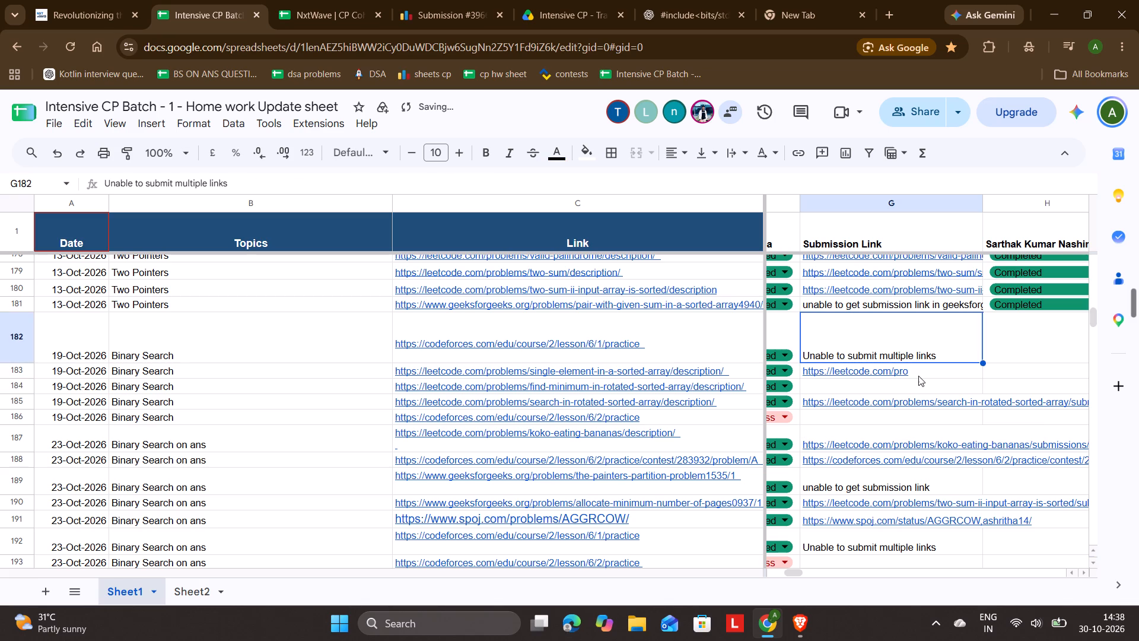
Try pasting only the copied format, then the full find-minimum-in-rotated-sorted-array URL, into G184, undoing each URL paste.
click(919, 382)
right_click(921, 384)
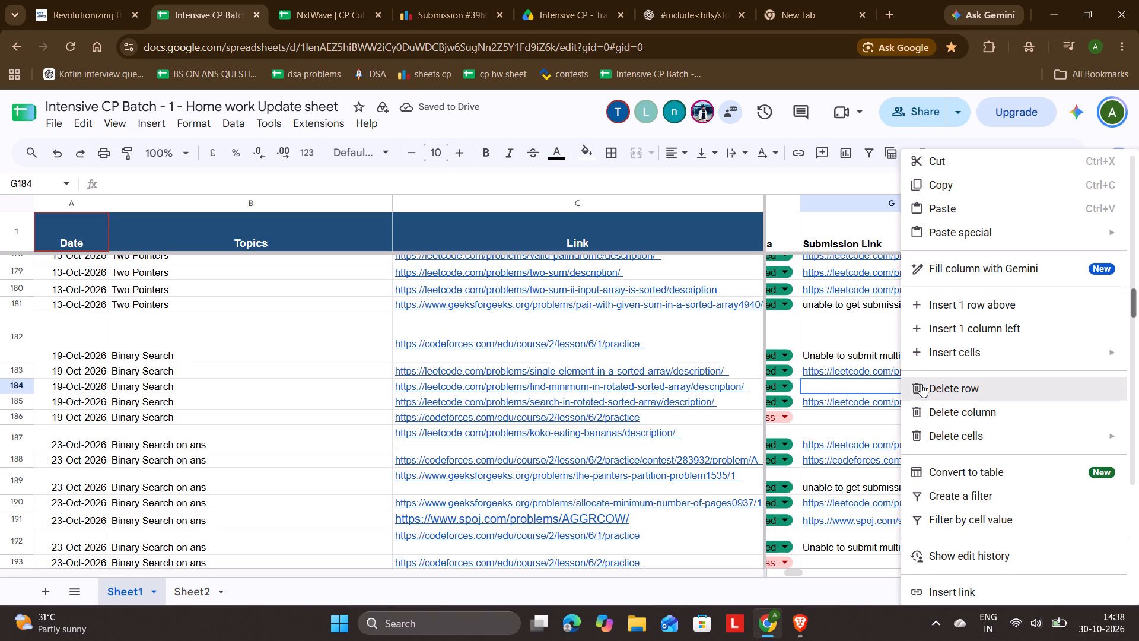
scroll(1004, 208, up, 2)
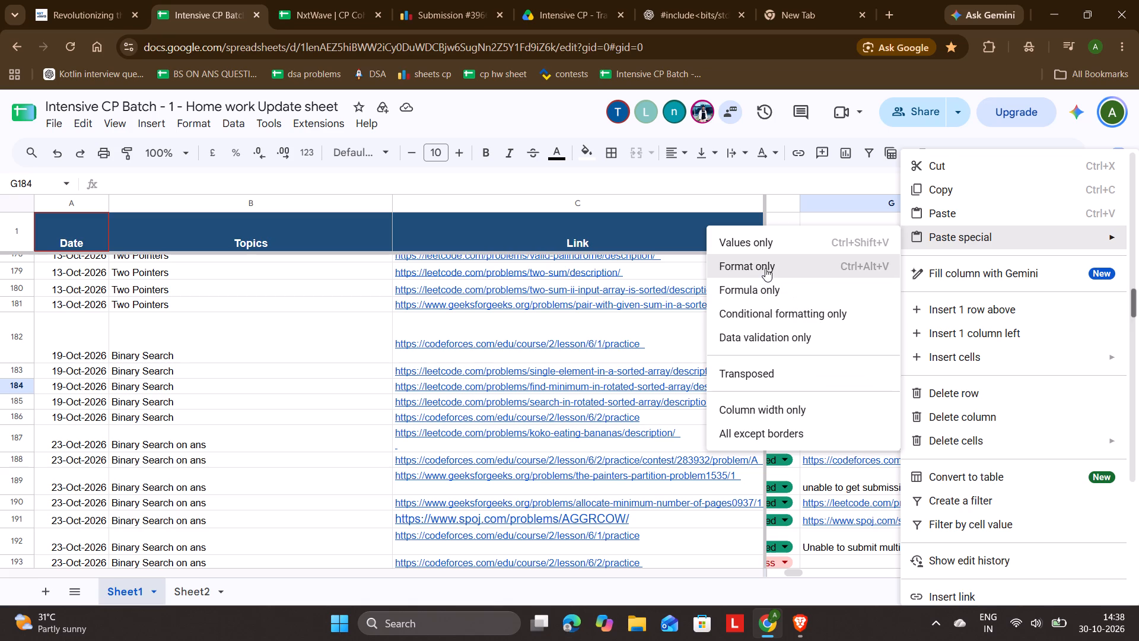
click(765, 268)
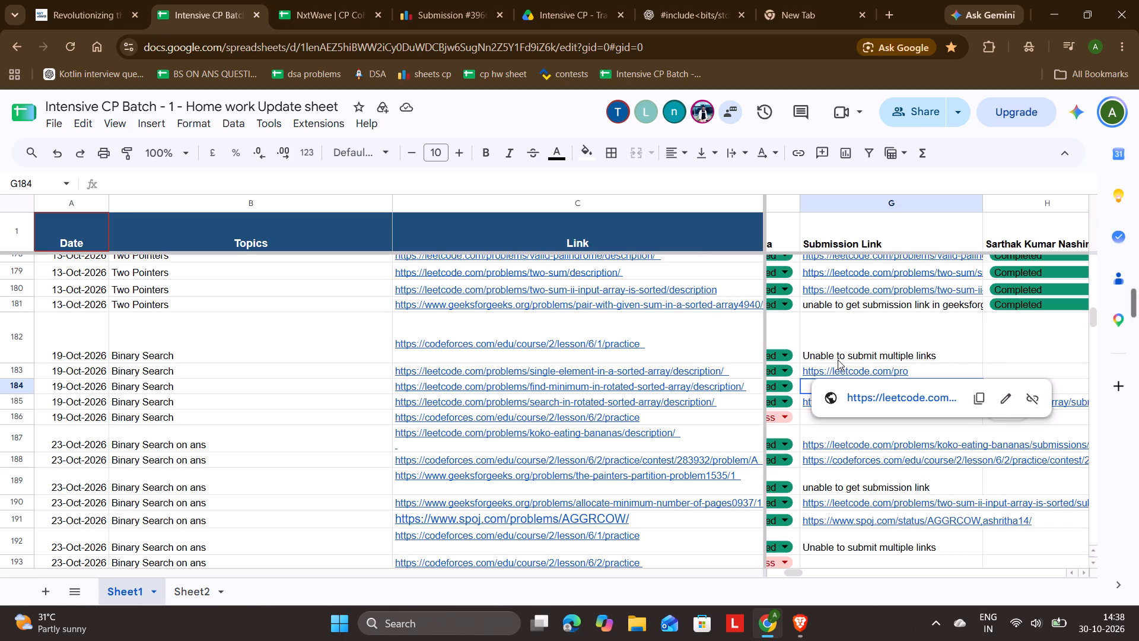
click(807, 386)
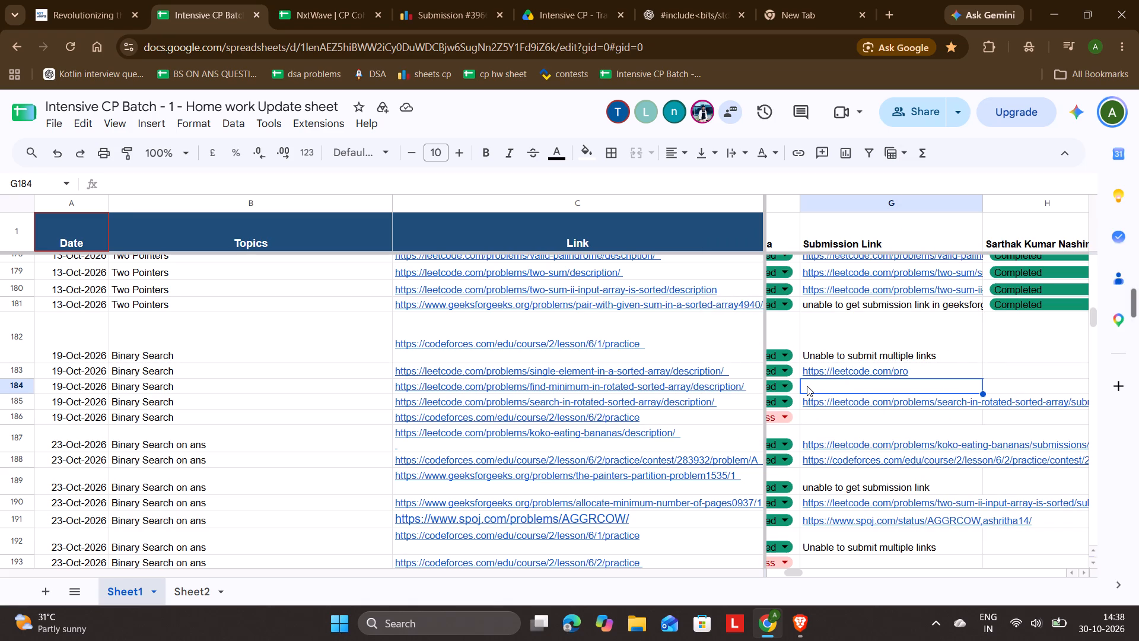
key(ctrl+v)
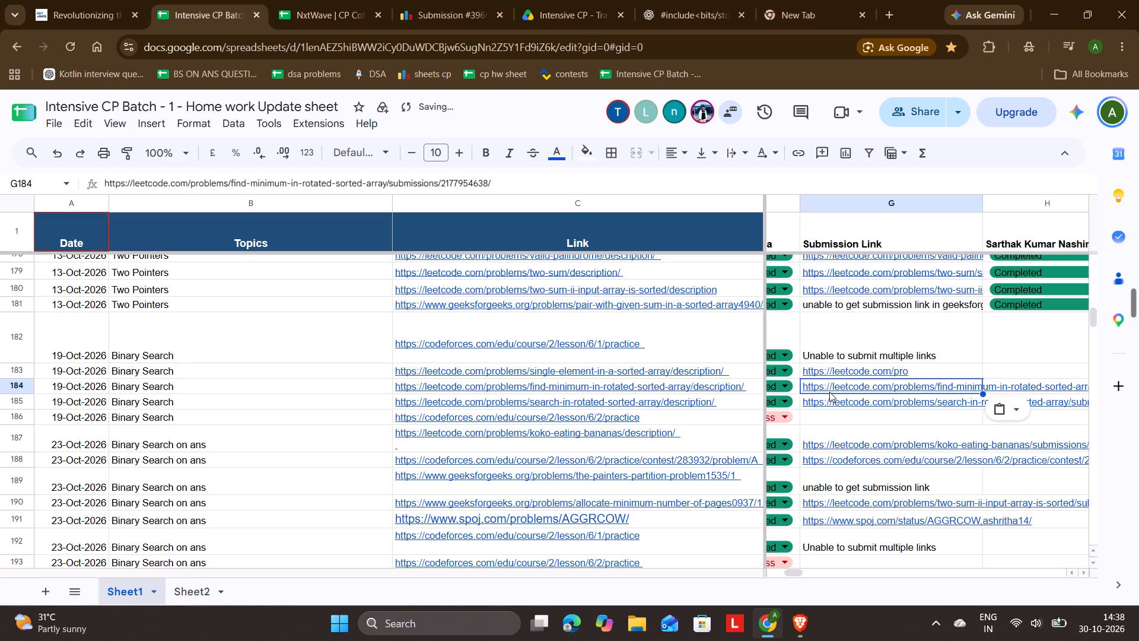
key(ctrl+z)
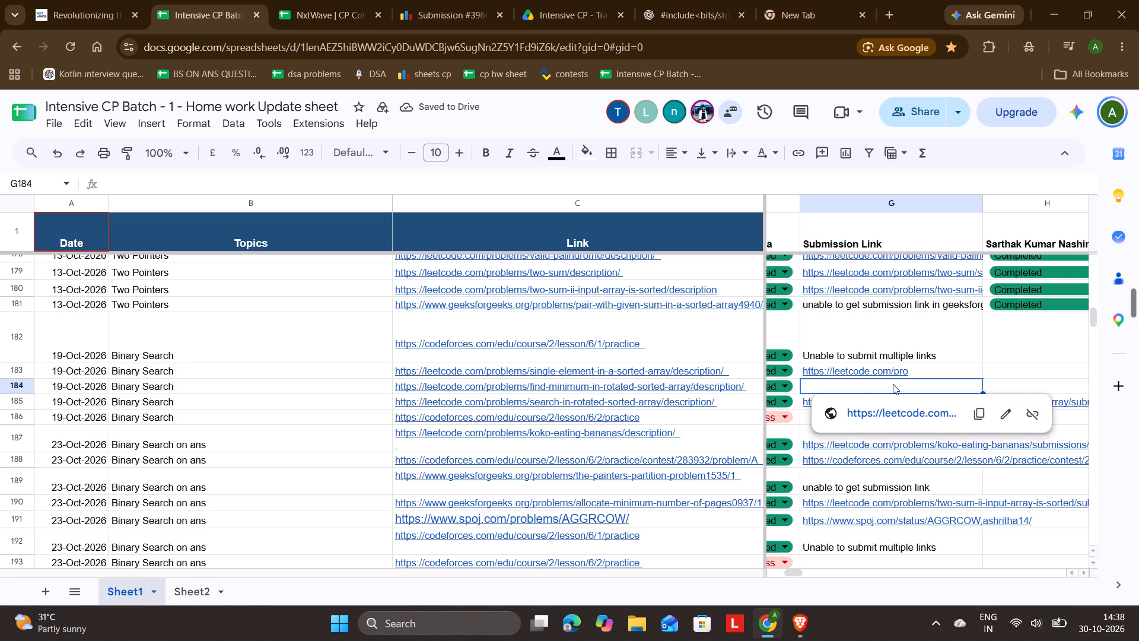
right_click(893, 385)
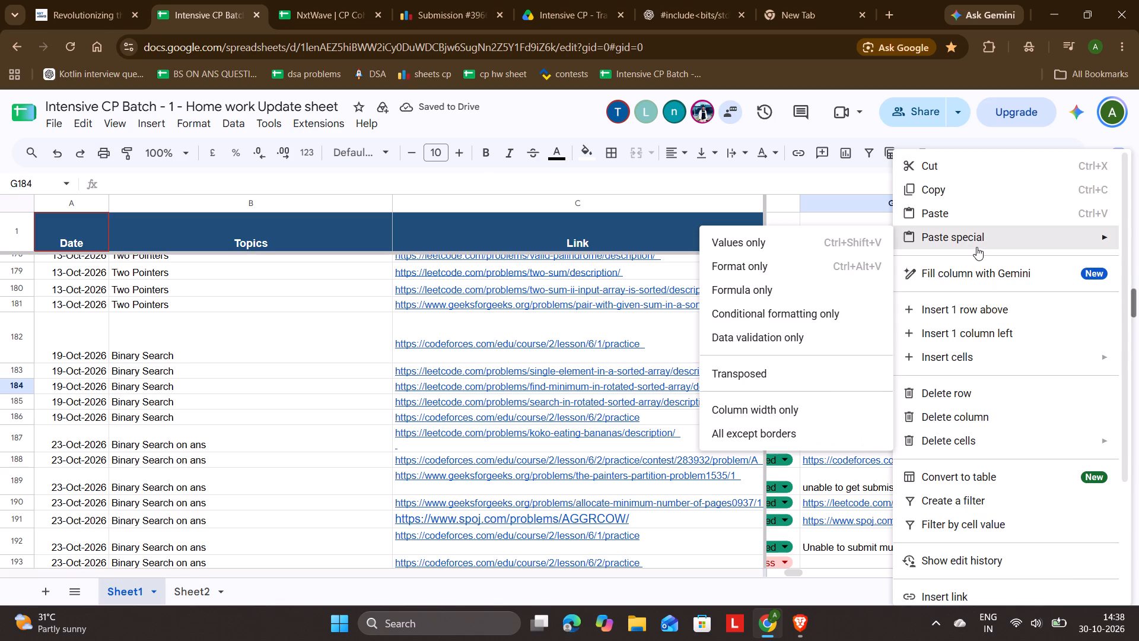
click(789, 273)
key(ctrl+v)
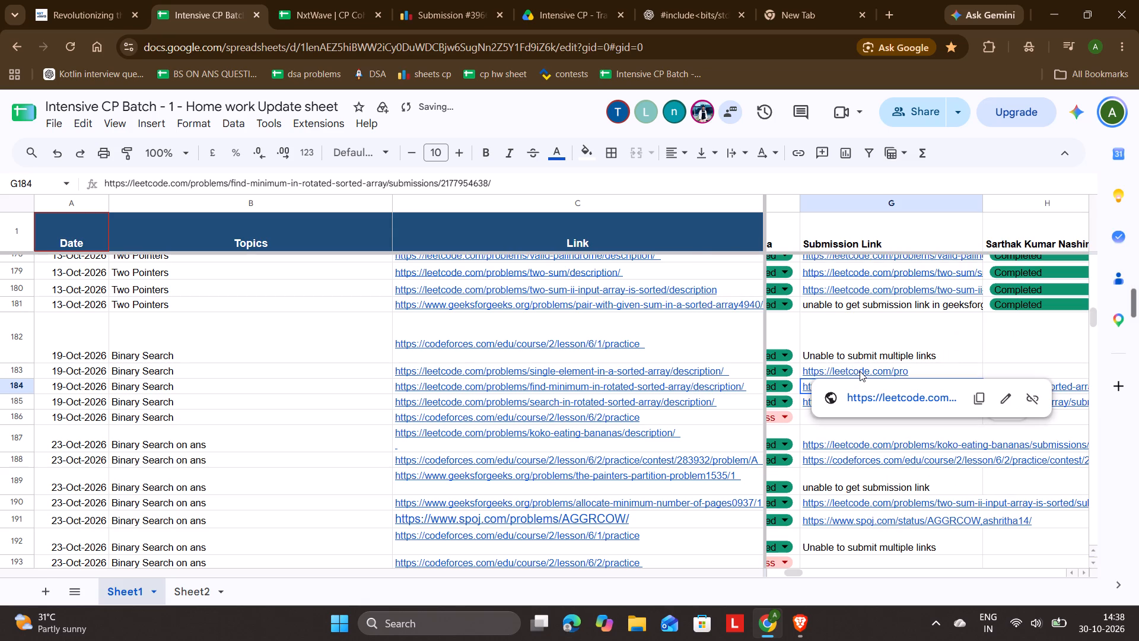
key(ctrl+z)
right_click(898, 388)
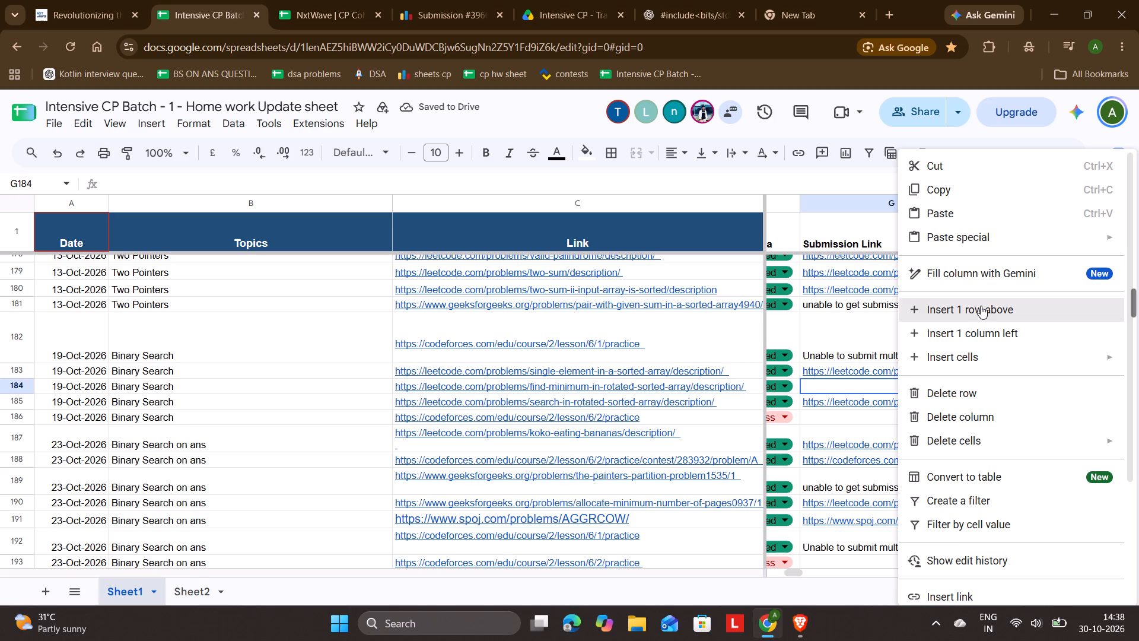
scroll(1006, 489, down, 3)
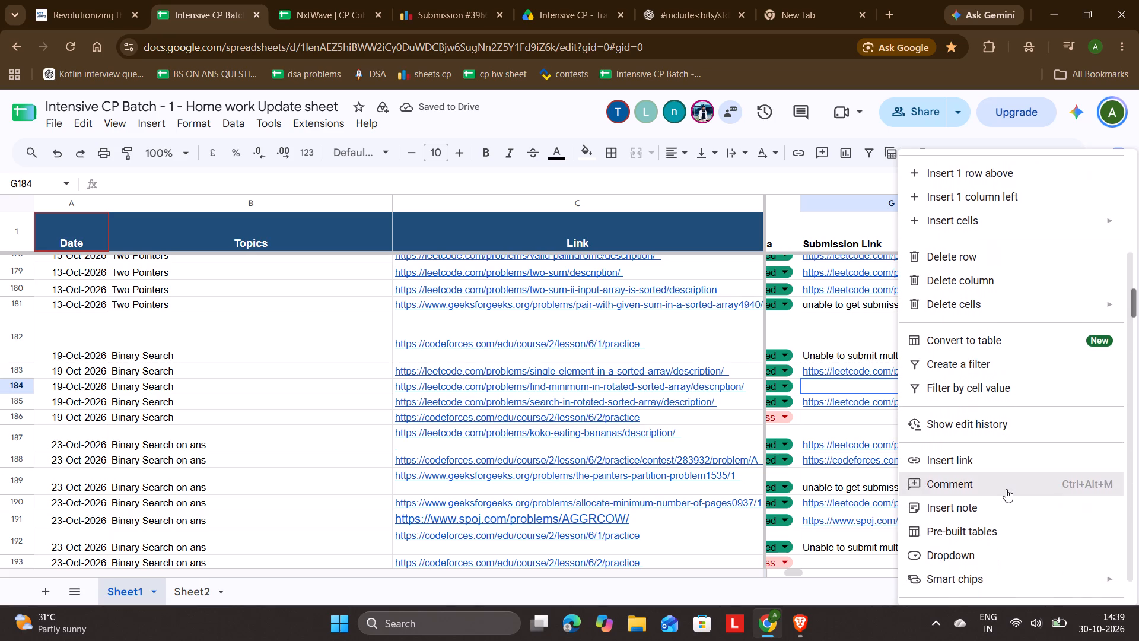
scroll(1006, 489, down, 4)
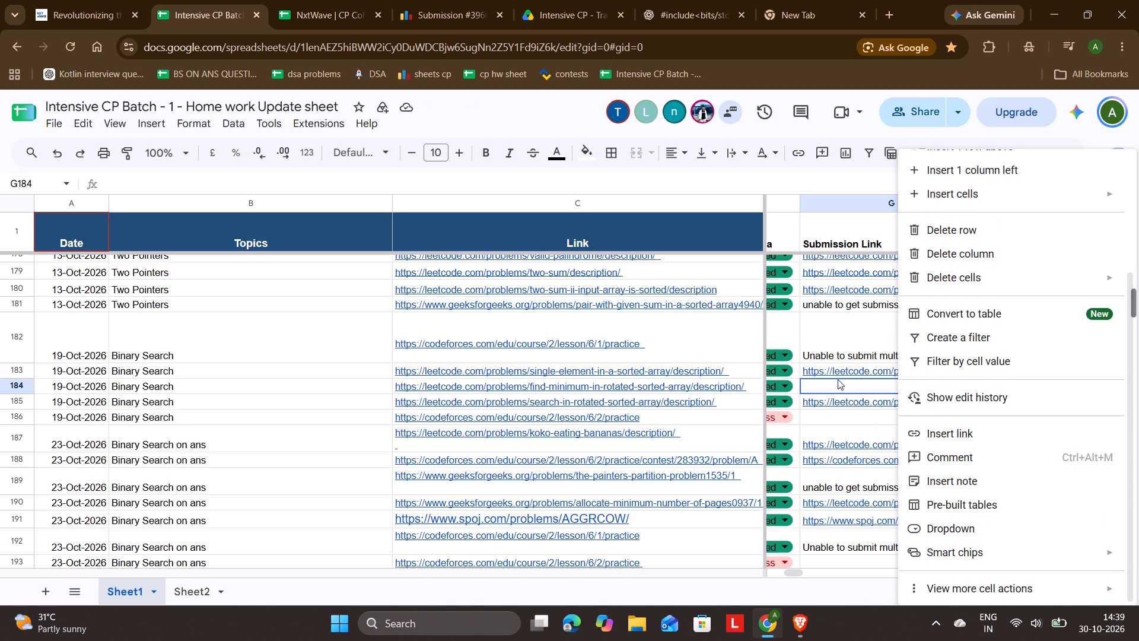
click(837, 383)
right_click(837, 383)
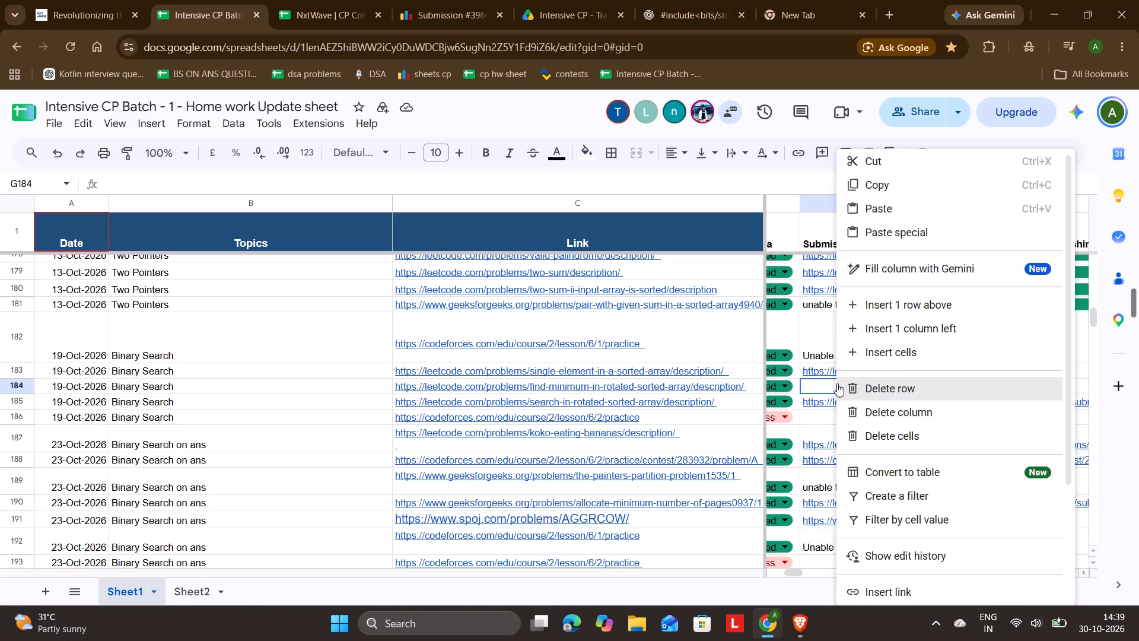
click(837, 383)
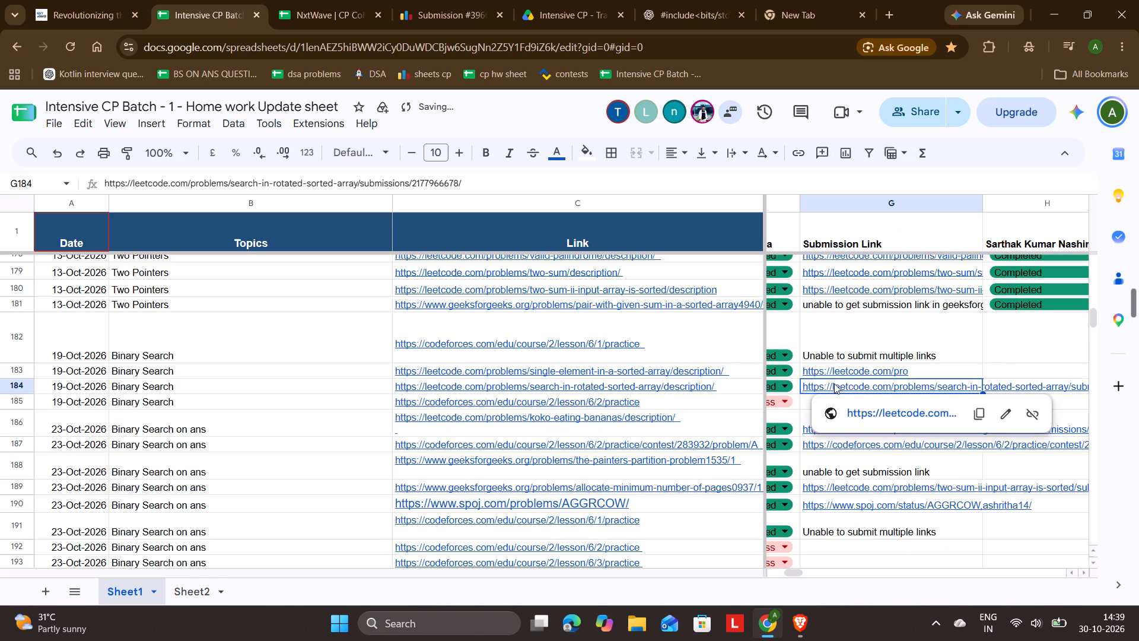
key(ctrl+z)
Insert a link in G184 to the copied find-minimum-in-rotated-sorted-array submission URL, with display text submission link.
click(834, 383)
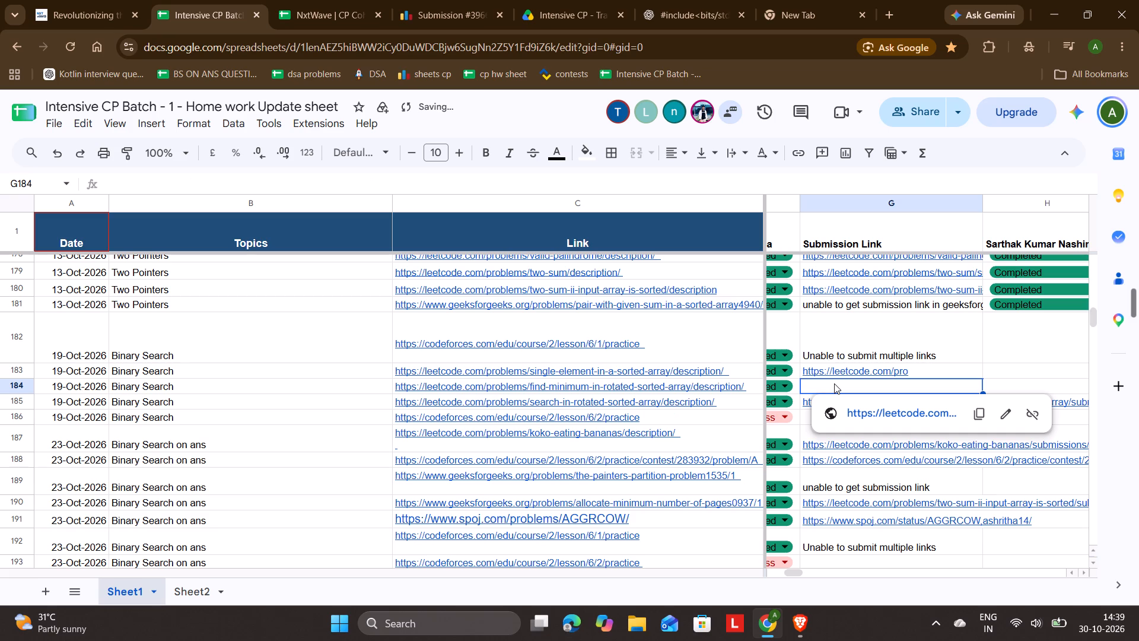
key(ctrl+k)
click(858, 169)
key(ctrl+v)
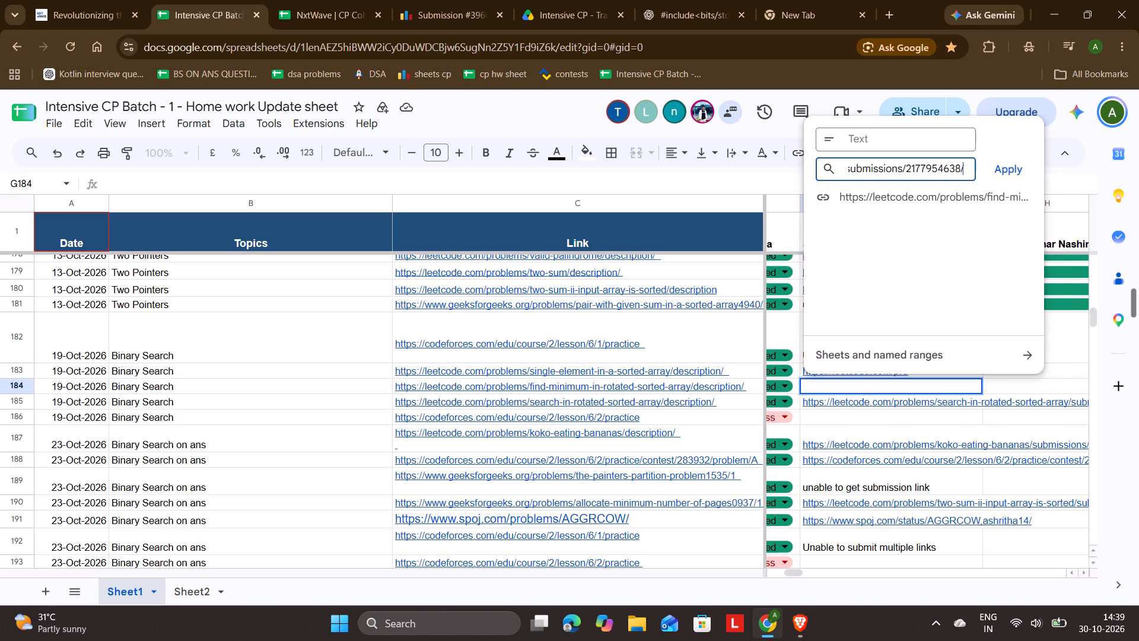
click(850, 137)
text(submisi)
key(BackSpace)
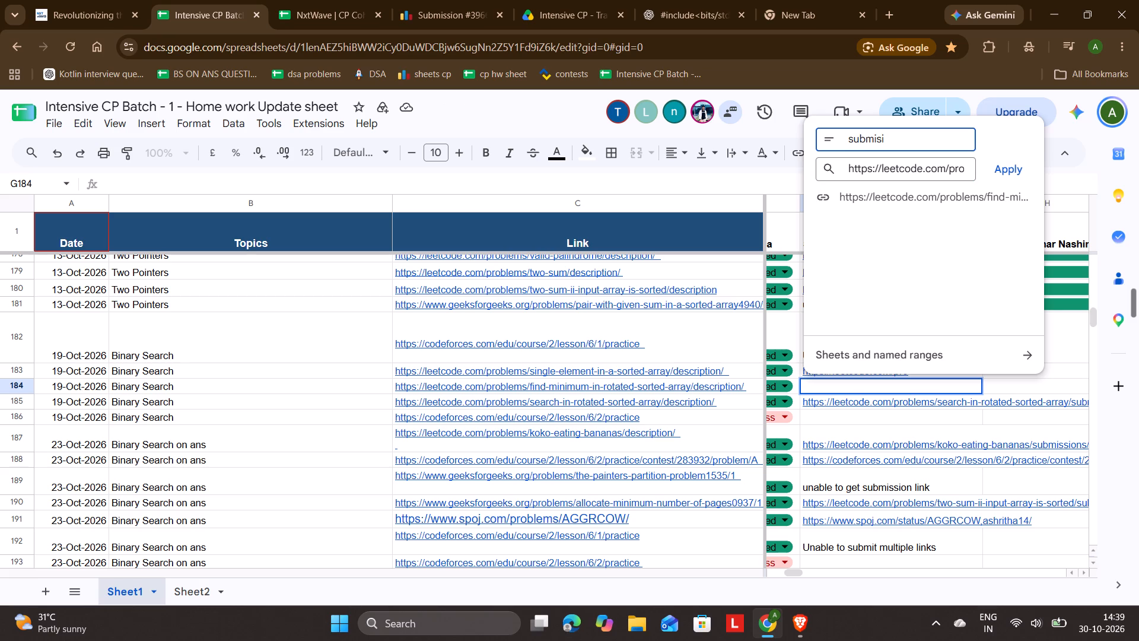
text(sion link)
click(1014, 172)
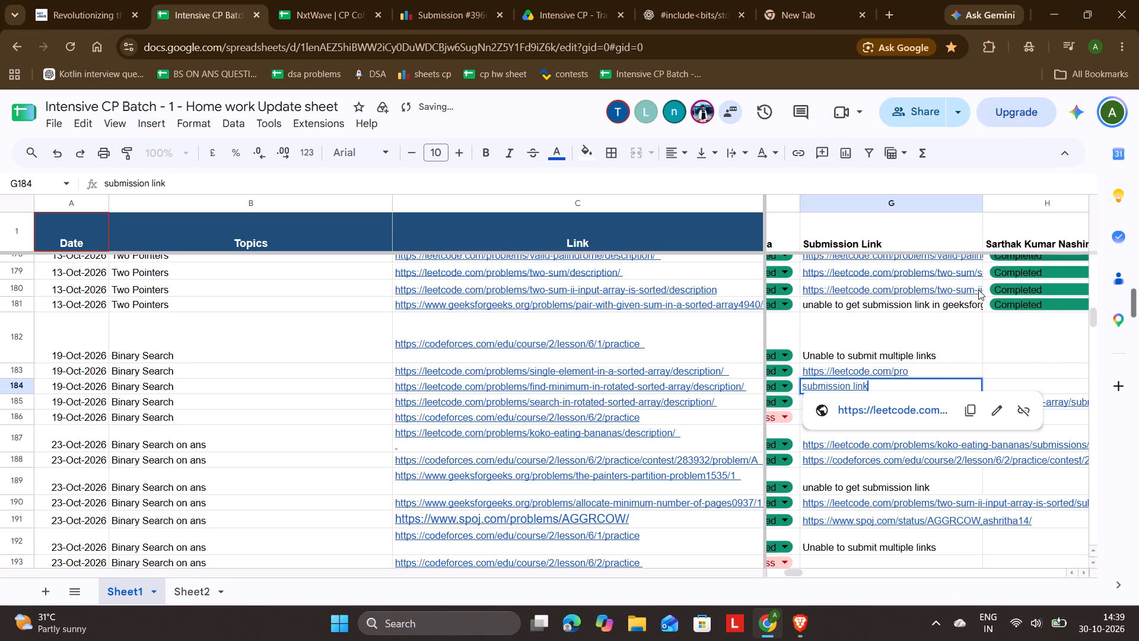
click(1016, 376)
Copy the full search-in-rotated-sorted-array submission URL from G185 and clear the cell.
scroll(937, 376, down, 1)
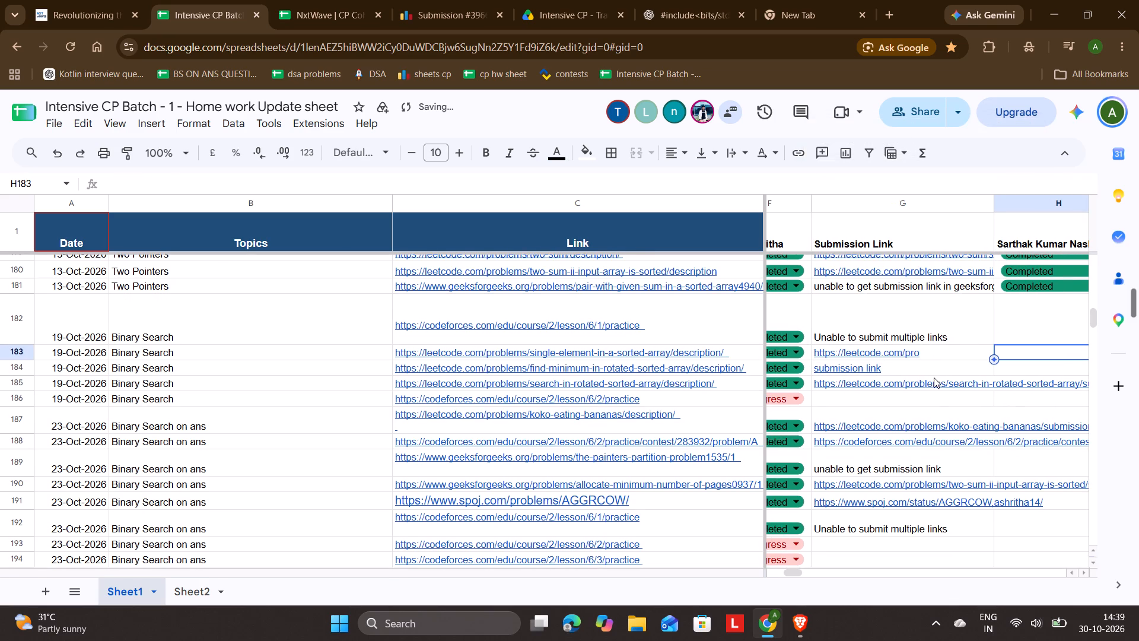
double_click(934, 380)
key(ctrl+a)
key(ctrl+c)
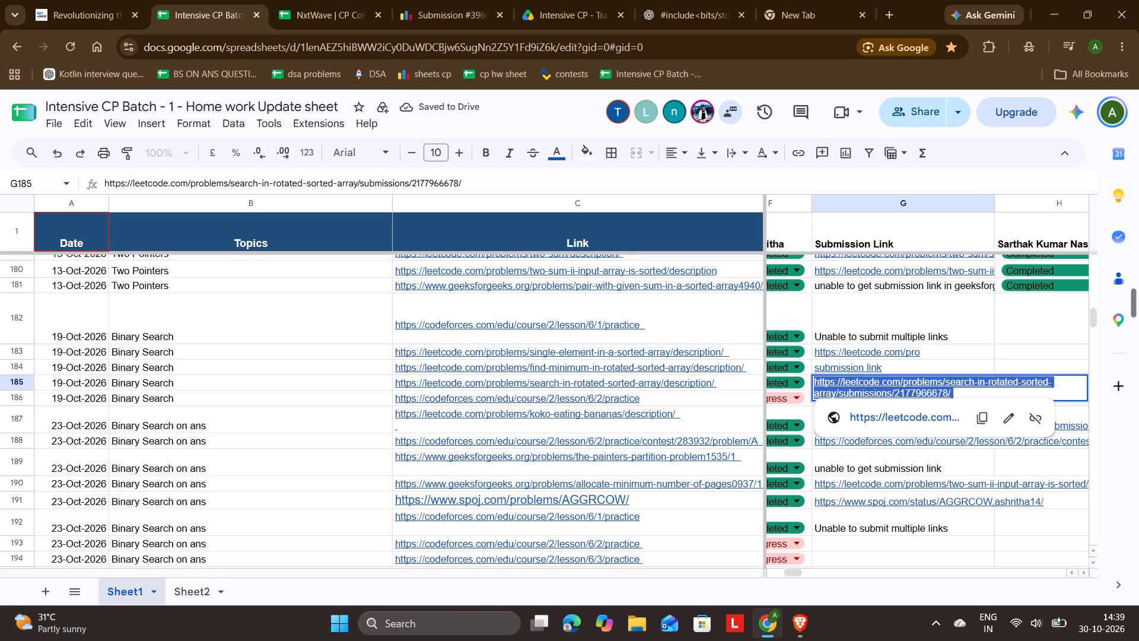
key(backslash)
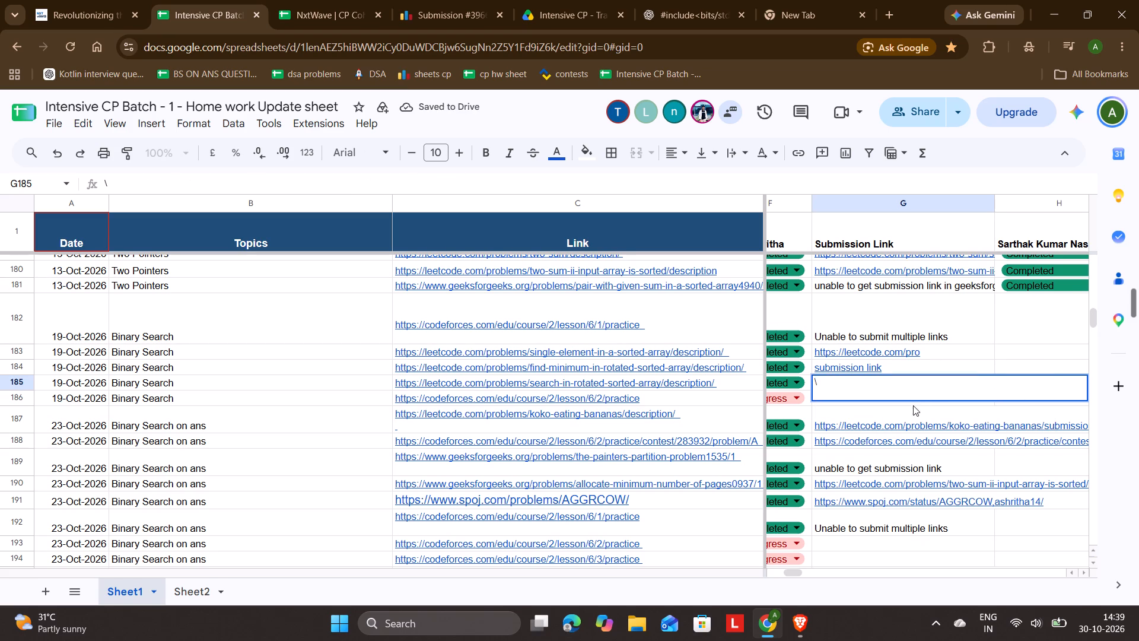
key(BackSpace)
key(BackSpace)
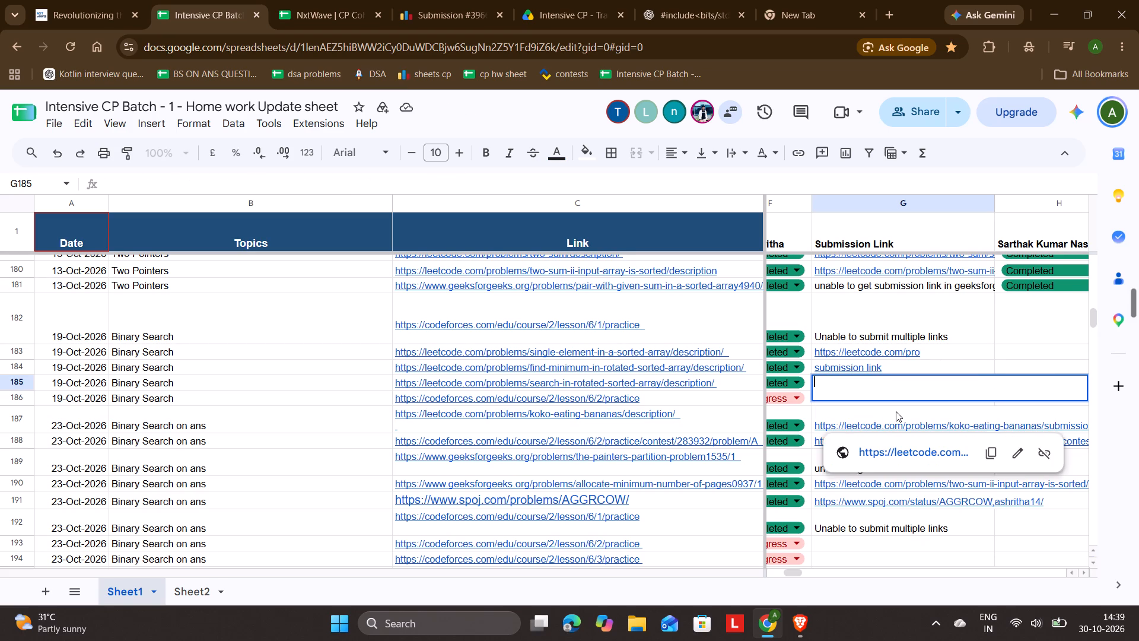
click(896, 411)
Insert a link in G185 to the copied search-in-rotated-sorted-array submission URL, with display text submission link.
click(875, 388)
key(ctrl+k)
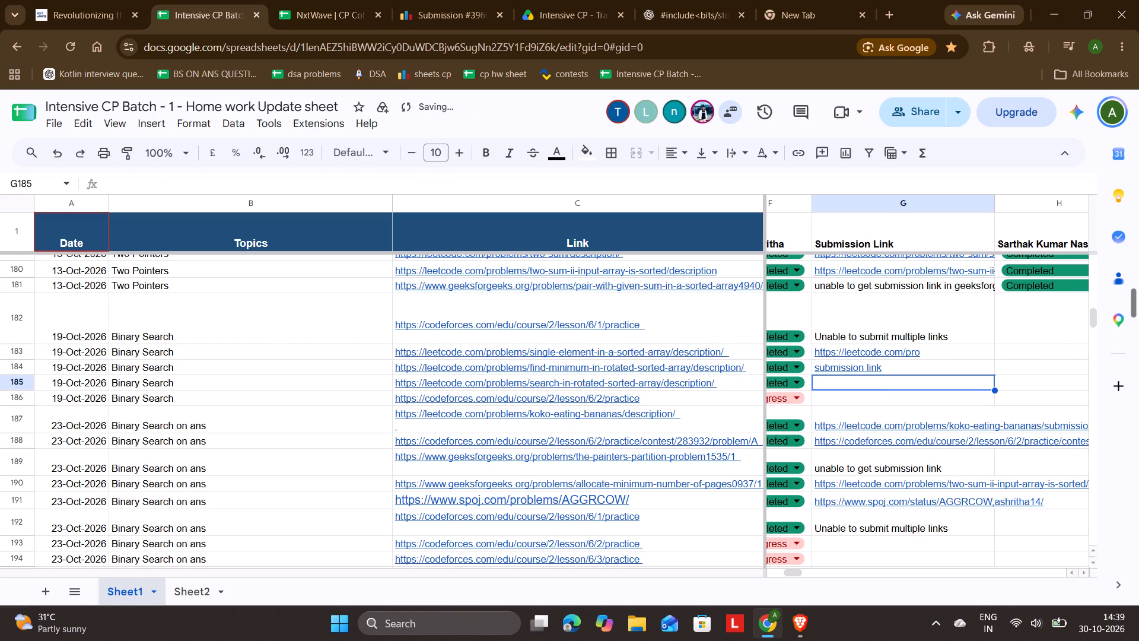
click(874, 167)
key(ctrl+v)
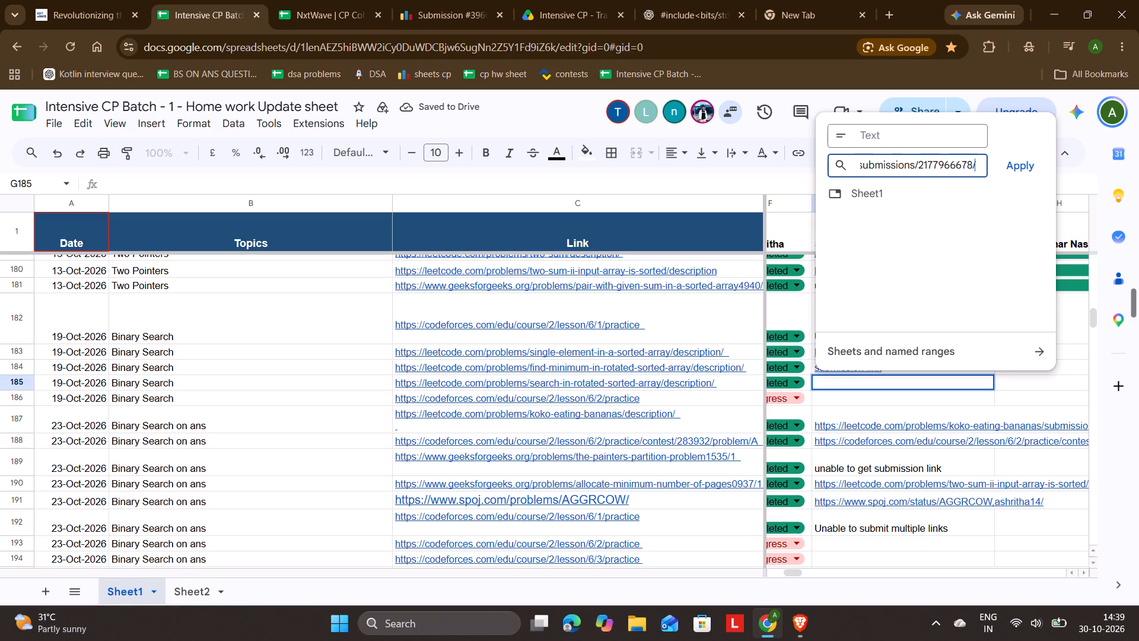
click(880, 141)
text(submission i)
key(BackSpace)
text(link)
click(1023, 166)
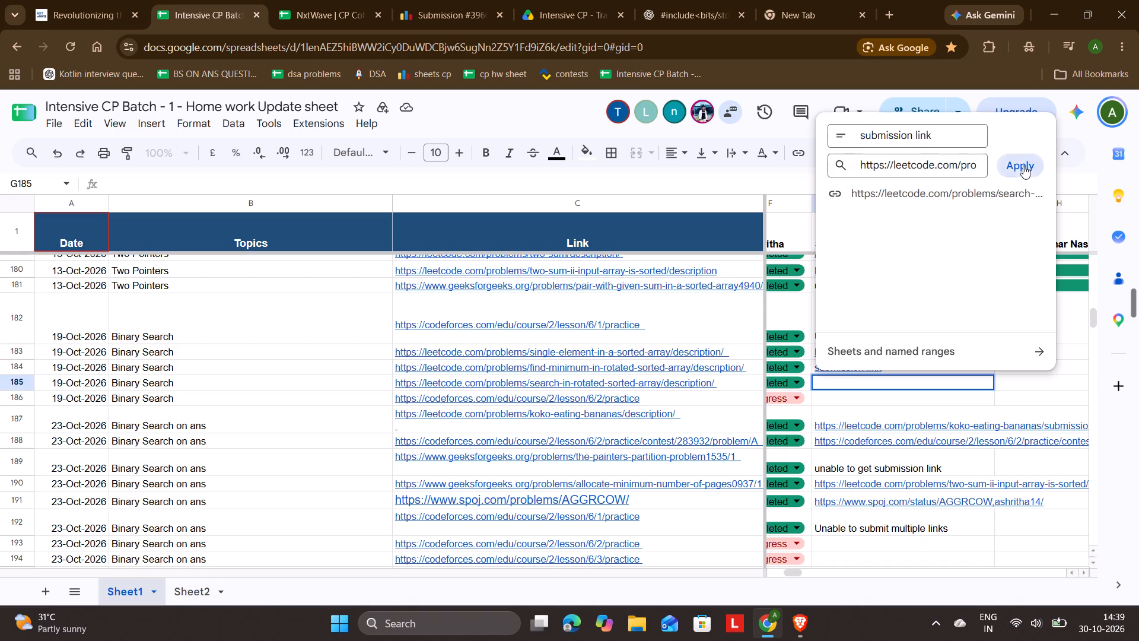
scroll(952, 363, right, 1)
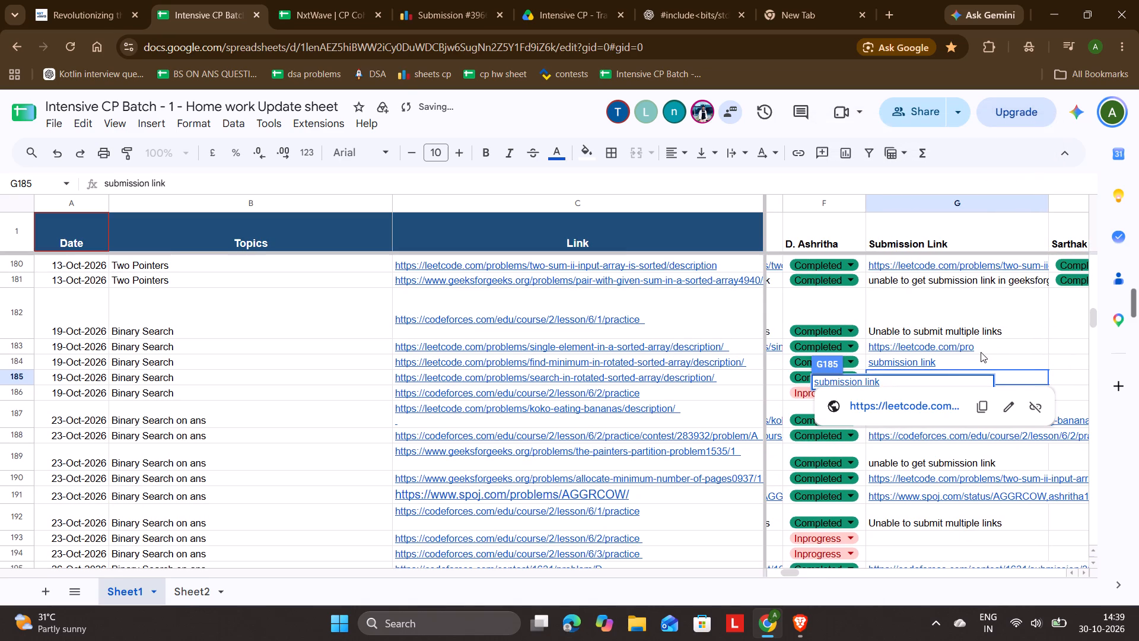
scroll(964, 351, left, 1)
click(964, 351)
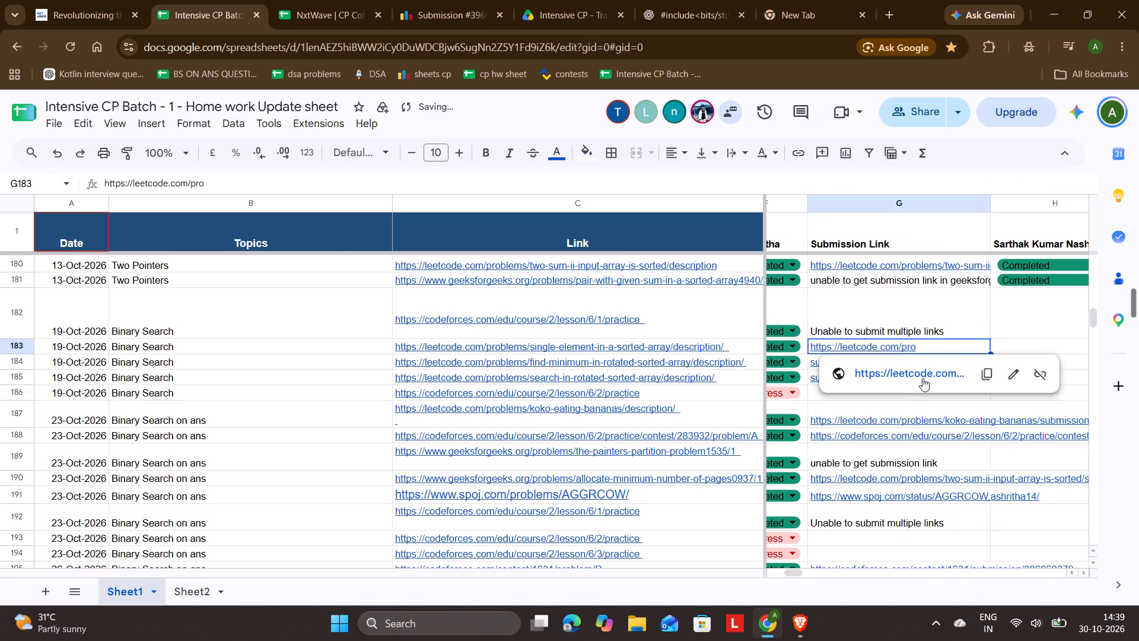
click(907, 394)
Copy the full koko-eating-bananas submission URL from G187 and clear the cell.
scroll(907, 394, down, 1)
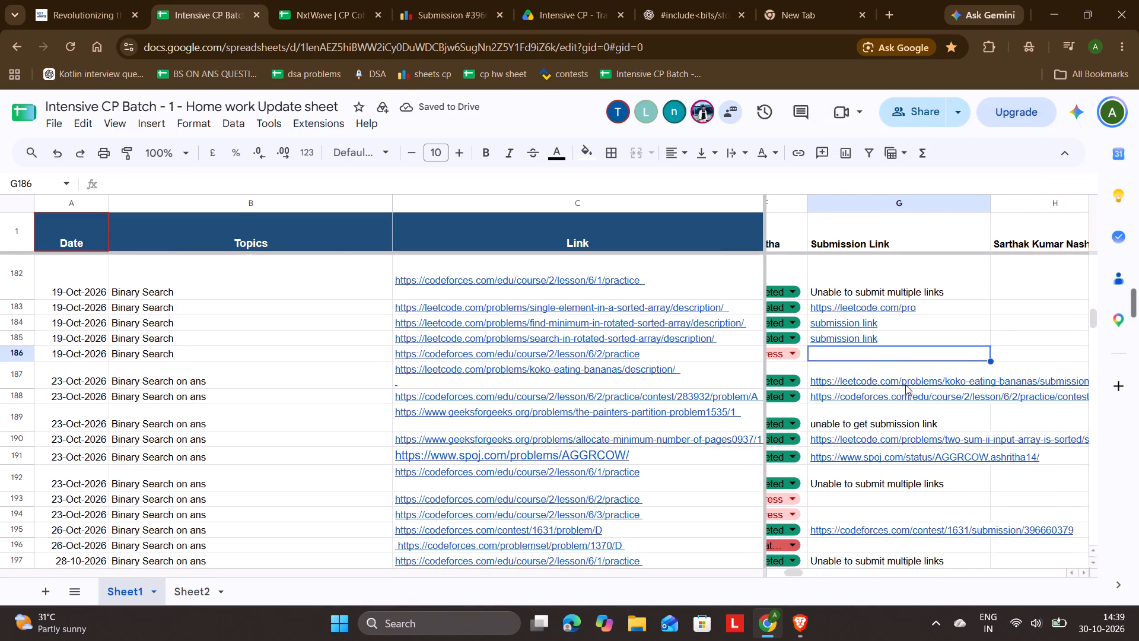
double_click(905, 385)
key(ctrl+a)
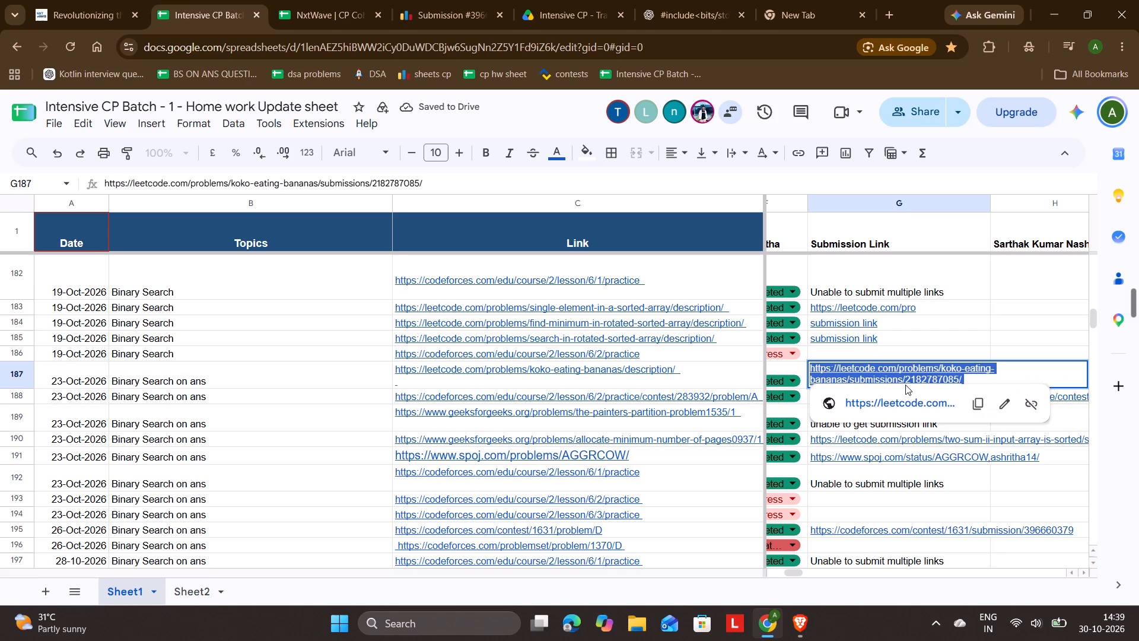
key(ctrl+c)
key(BackSpace)
click(947, 349)
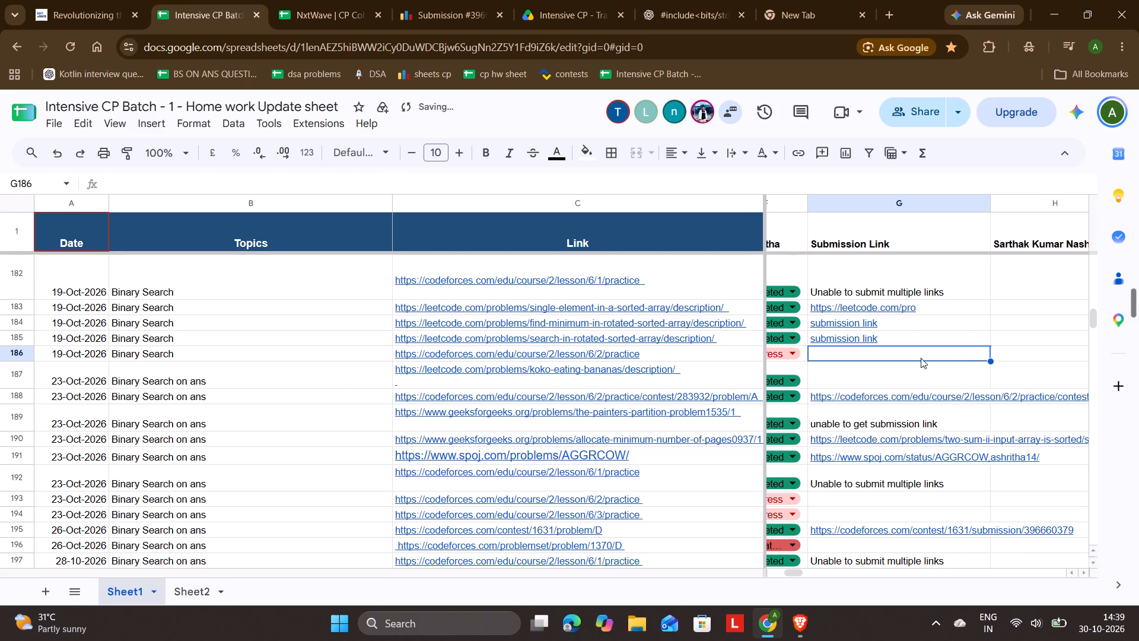
Insert a link in G187 to the copied koko-eating-bananas submission URL, with display text submission link.
click(887, 375)
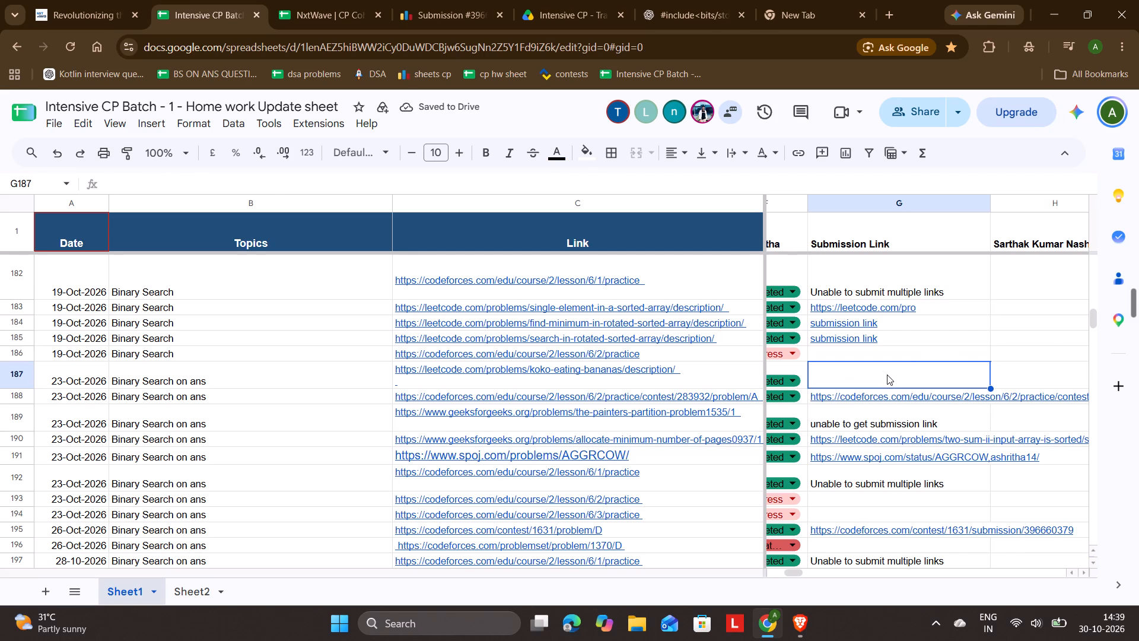
key(ctrl+k)
click(870, 147)
key(ctrl+v)
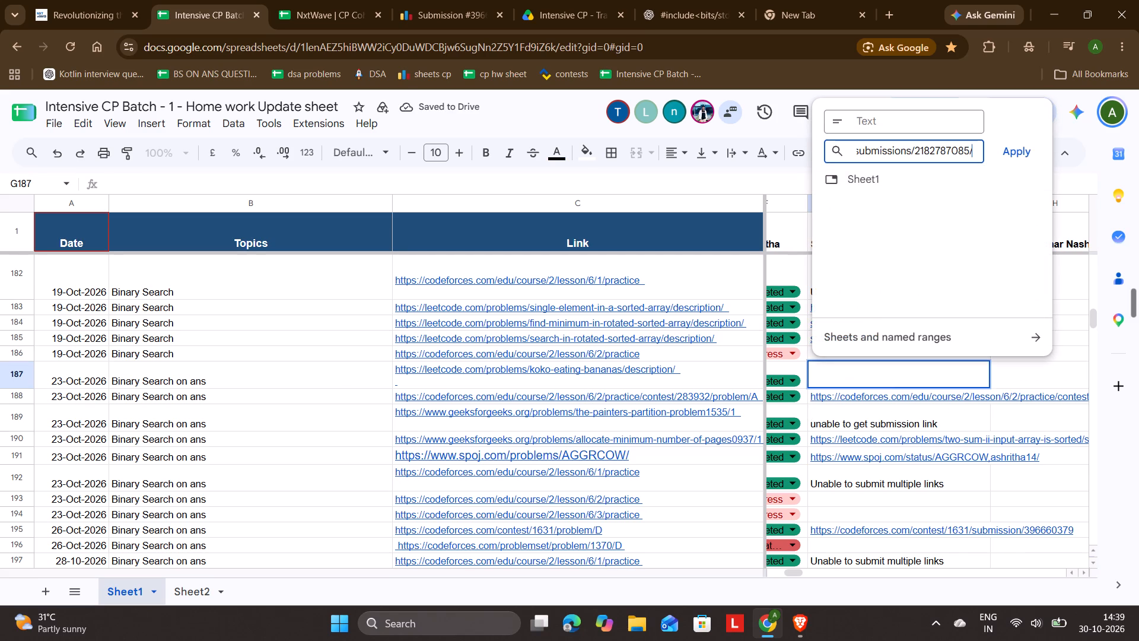
click(866, 127)
text(submi)
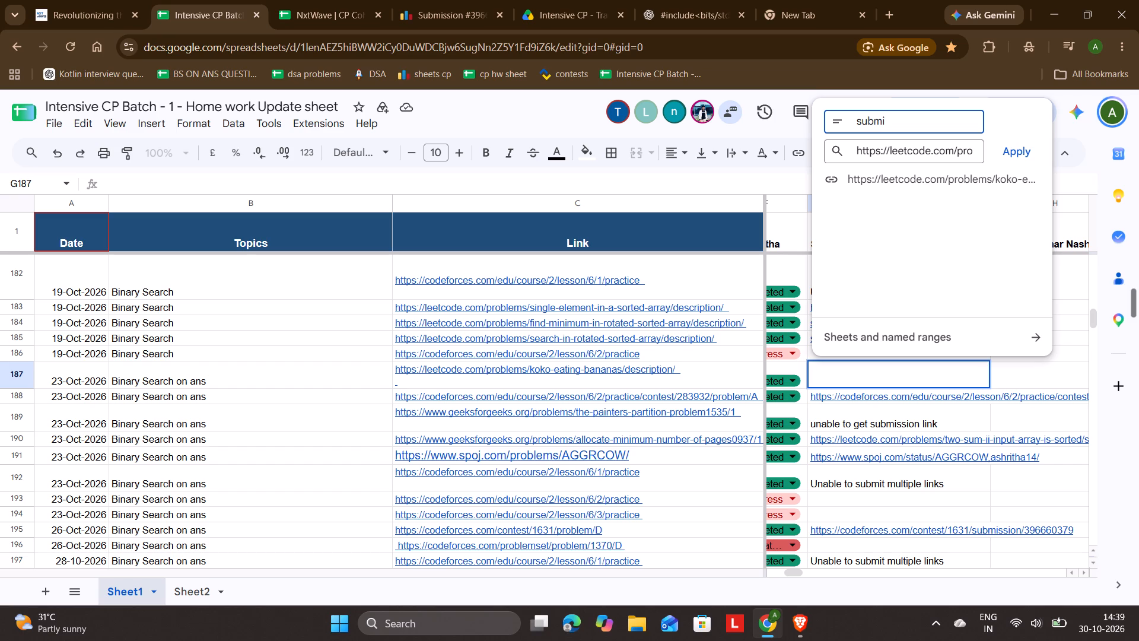
text(ssion link)
click(1021, 159)
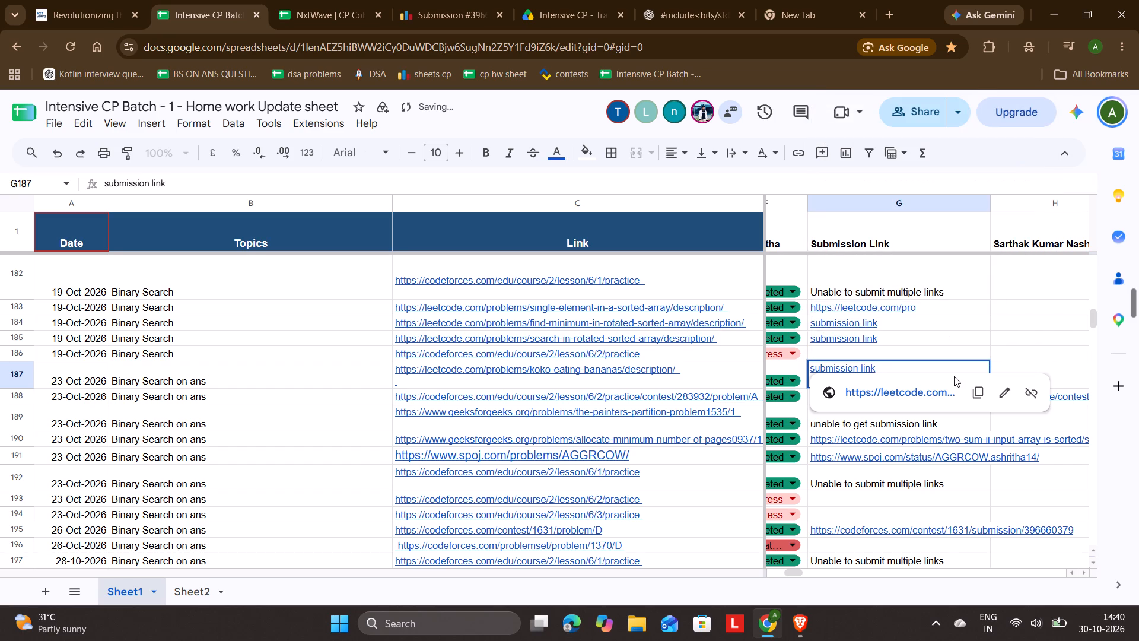
Copy the full Codeforces contest 283932 submission URL from G188 and clear the cell.
scroll(954, 376, down, 1)
click(929, 433)
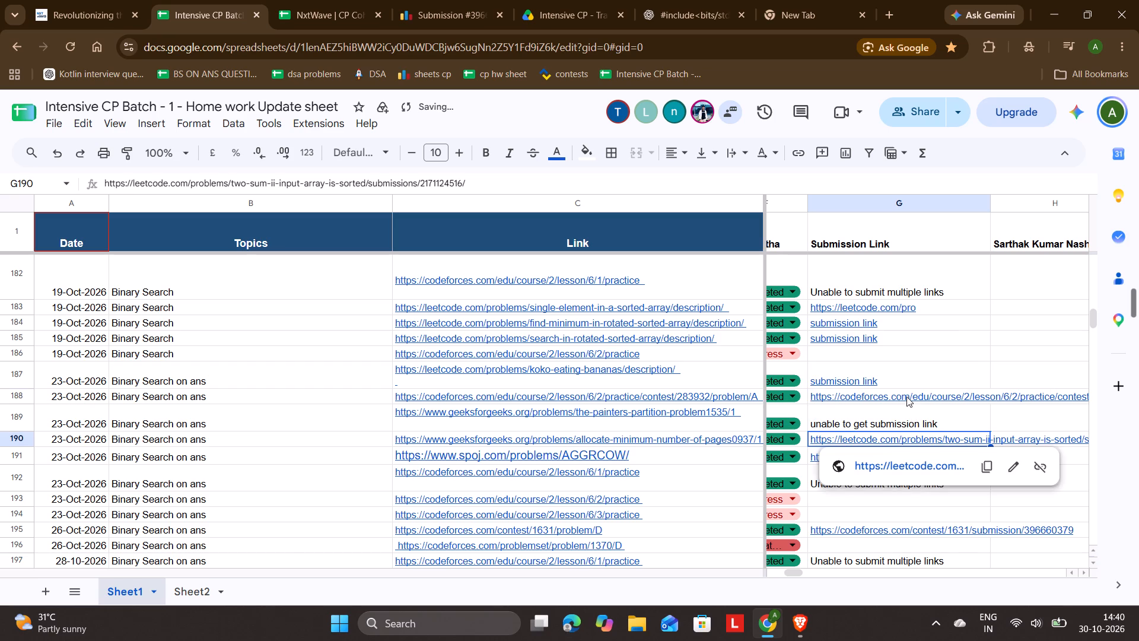
double_click(906, 396)
key(ctrl+a)
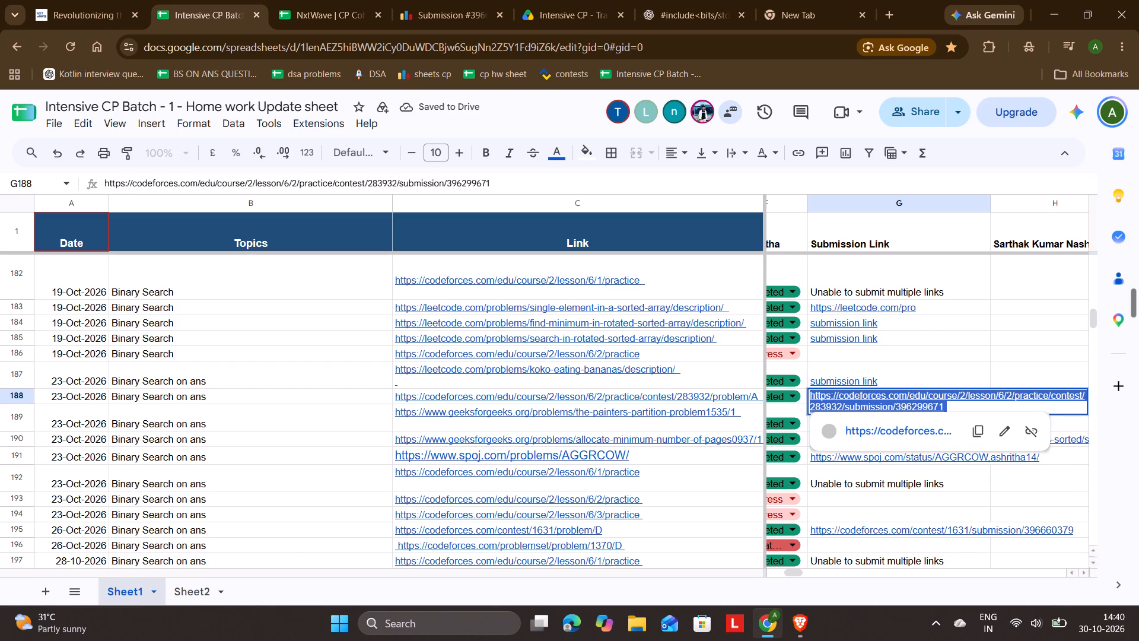
key(ctrl+c)
key(BackSpace)
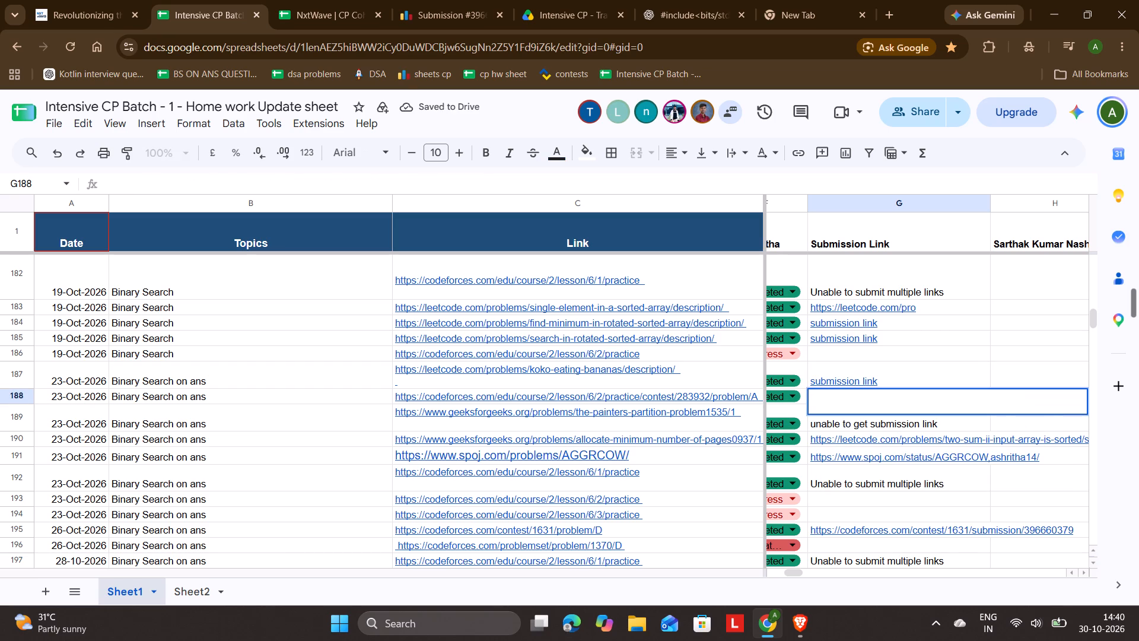
Insert a link in G188 to the copied Codeforces contest 283932 submission URL, with display text submission link.
click(883, 367)
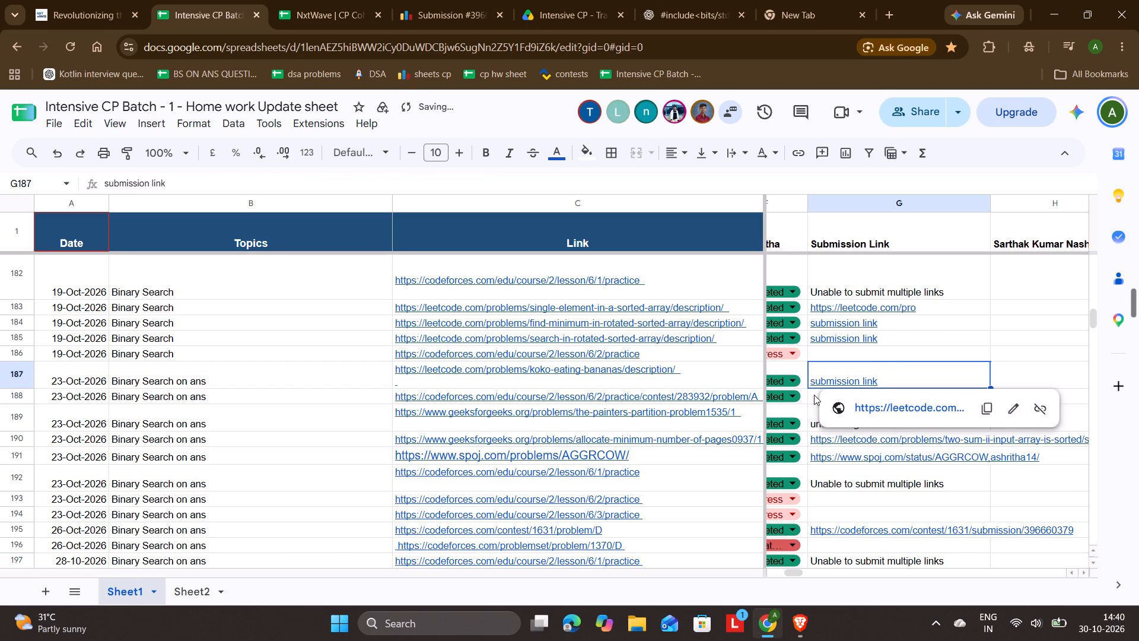
click(814, 395)
key(ctrl+k)
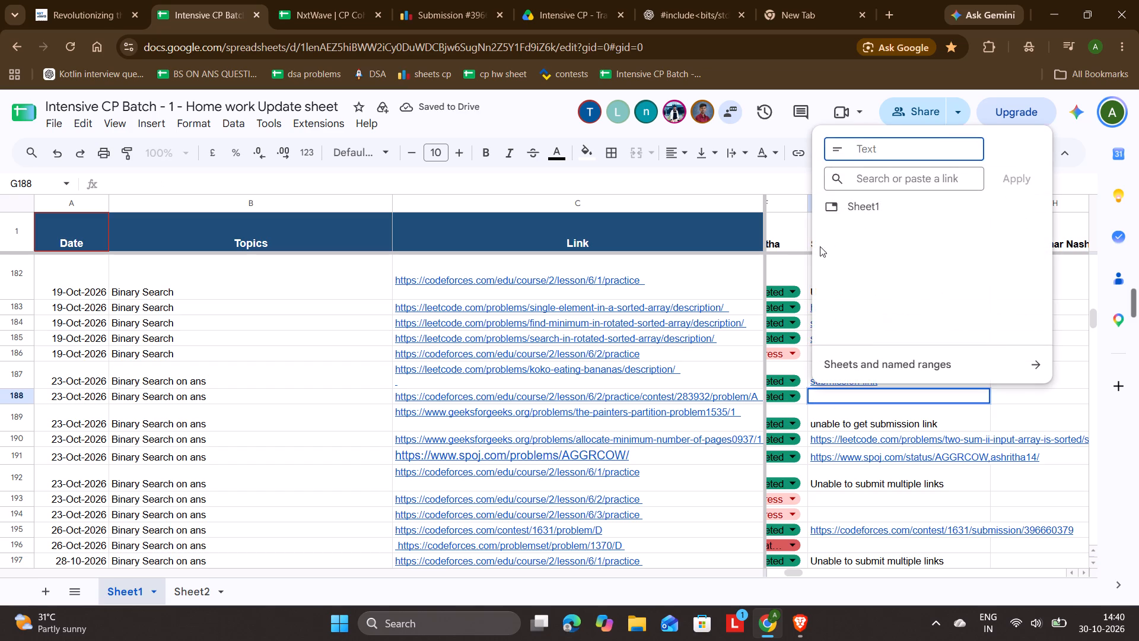
click(894, 176)
key(ctrl+v)
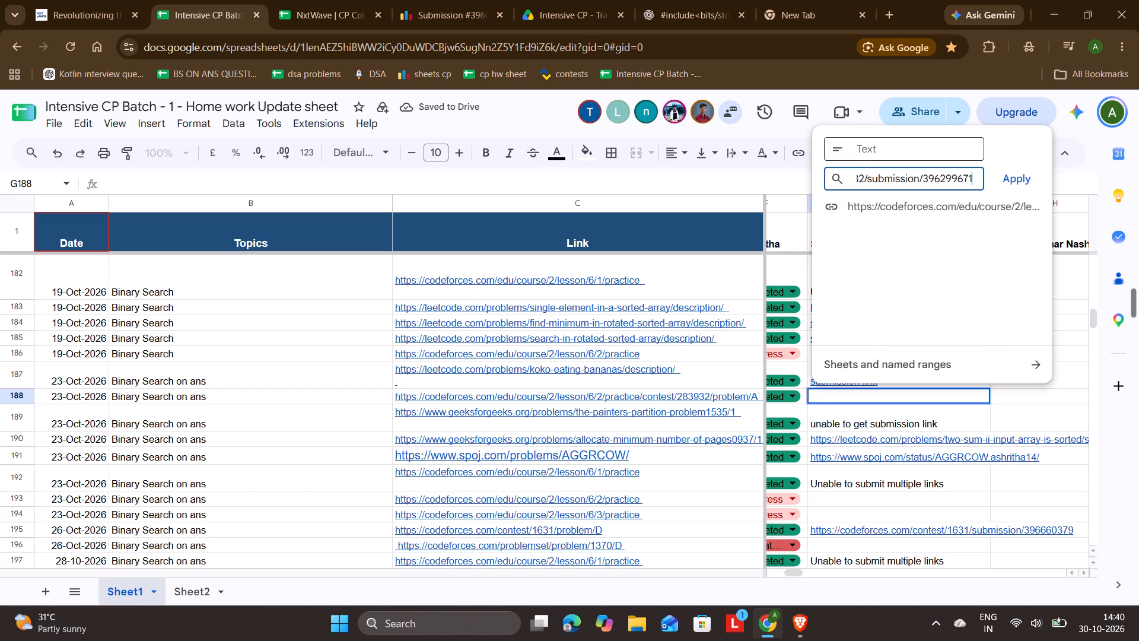
click(880, 144)
text(submissio)
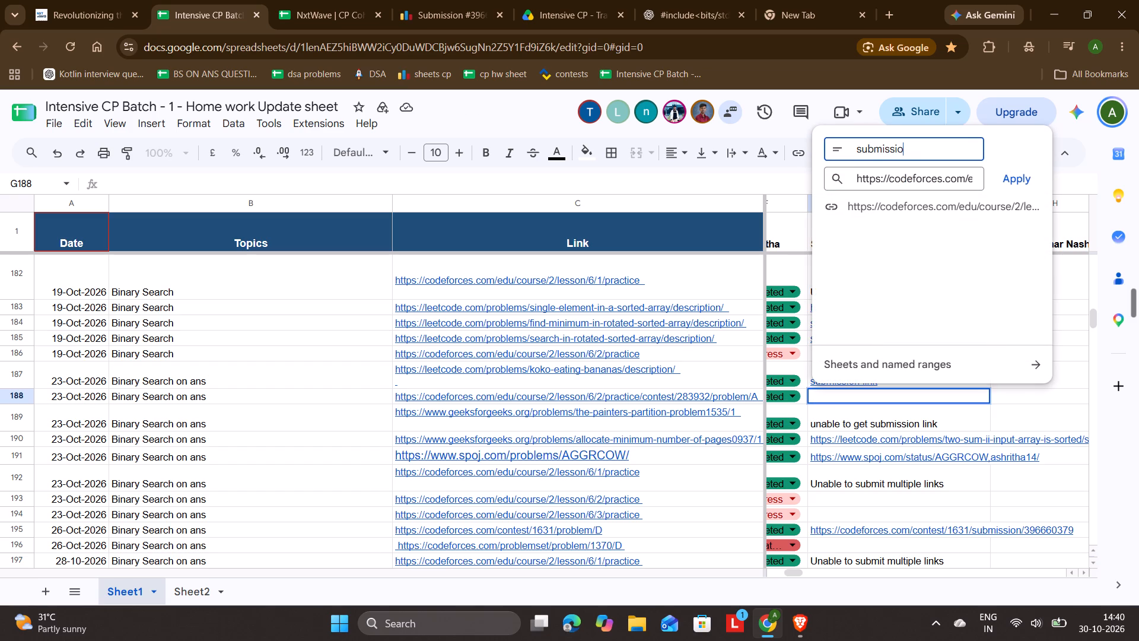
key(space)
key(BackSpace)
text(n link)
click(1031, 176)
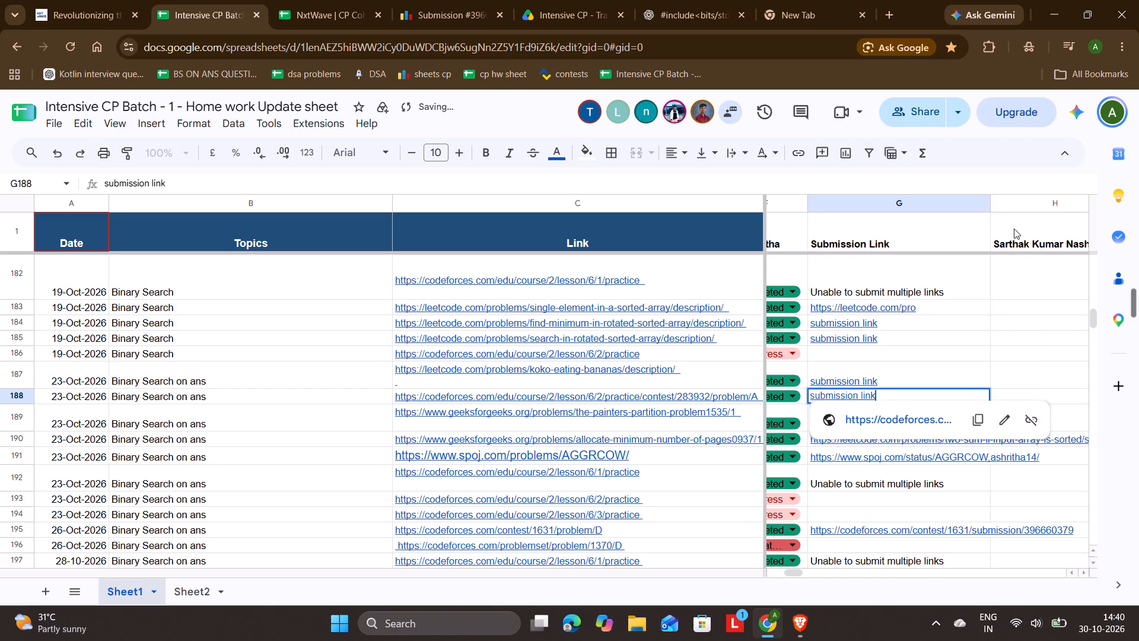
scroll(979, 336, down, 1)
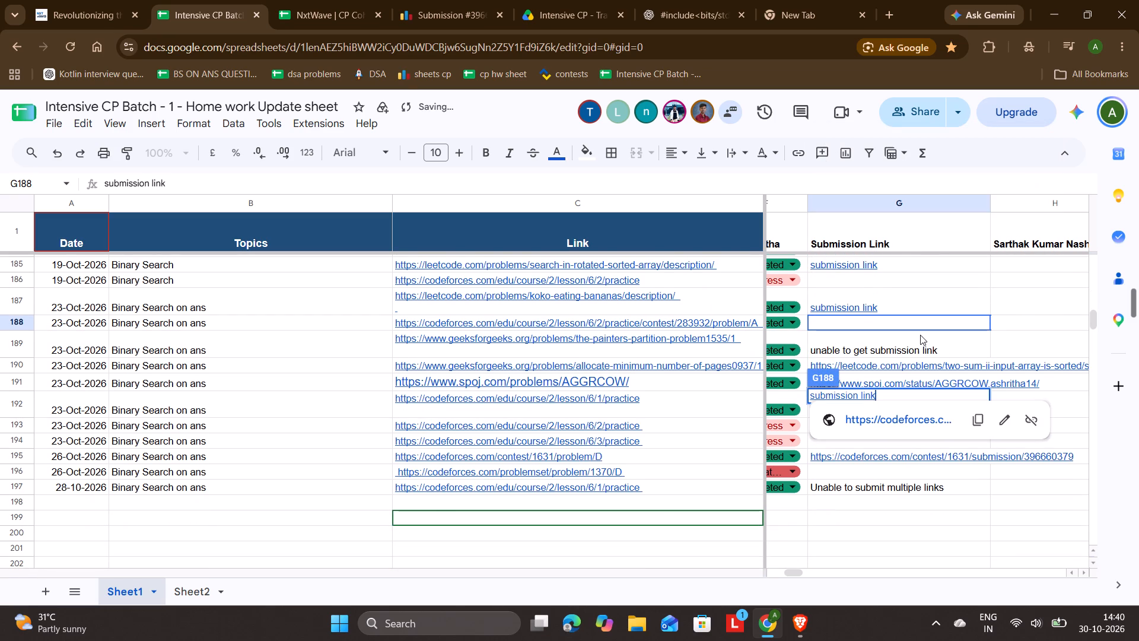
scroll(920, 335, up, 1)
click(910, 341)
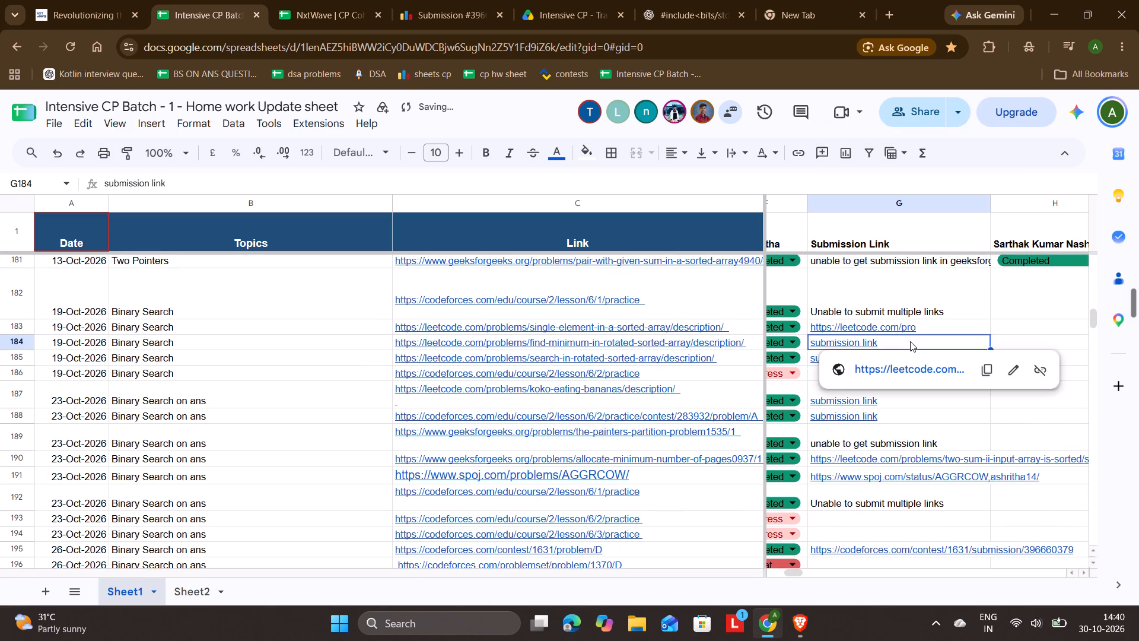
scroll(910, 341, down, 1)
click(901, 379)
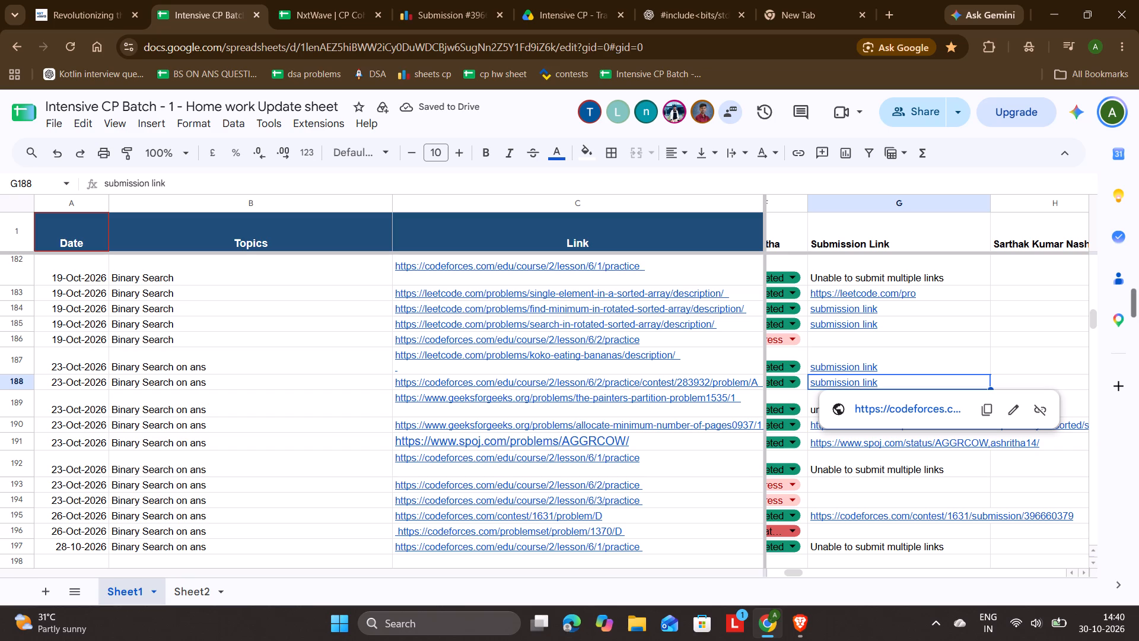
Copy the two-sum-ii-input-array-is-sorted submission URL from G190 and clear the cell.
click(870, 461)
click(894, 425)
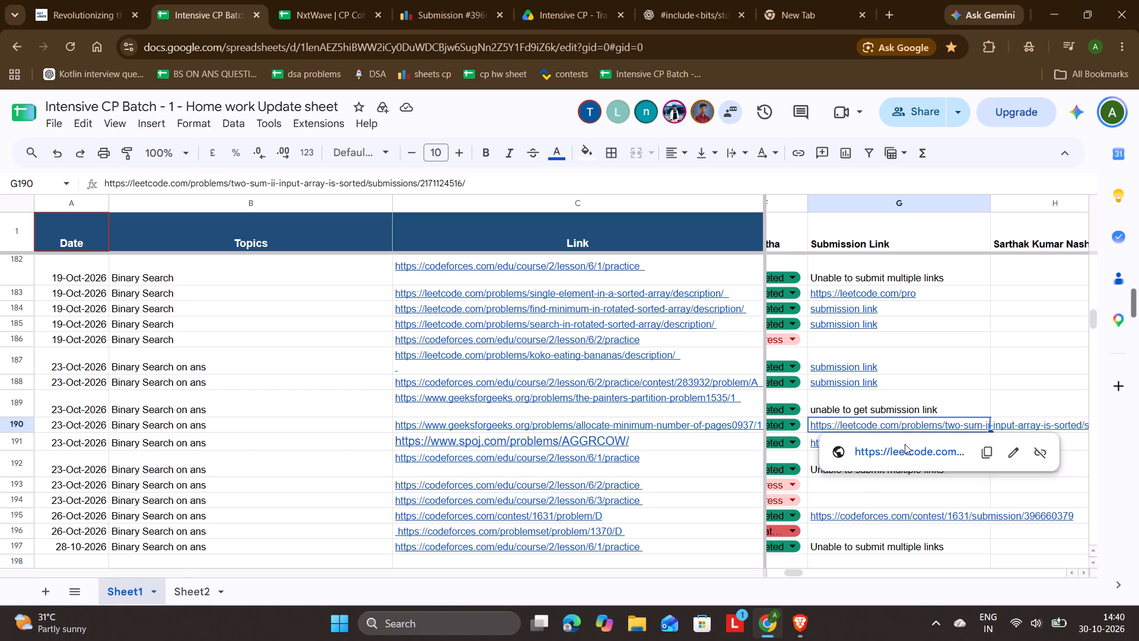
click(988, 454)
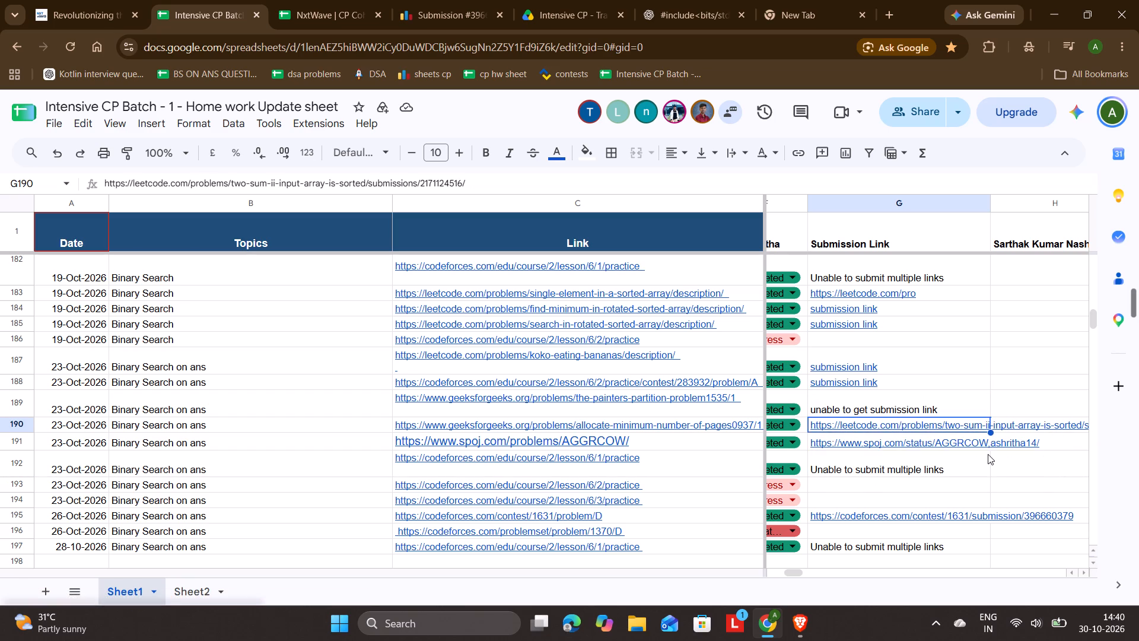
key(BackSpace)
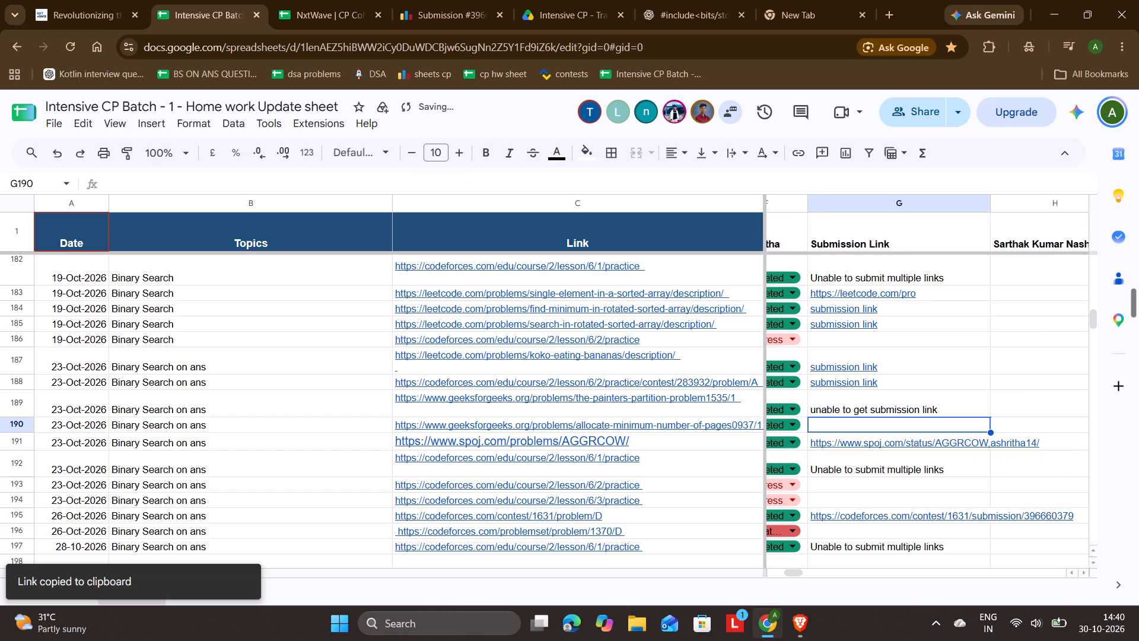
Insert a link in G190 to the copied two-sum-ii-input-array-is-sorted submission URL, with display text submission link.
key(ctrl+k)
click(877, 214)
key(ctrl+v)
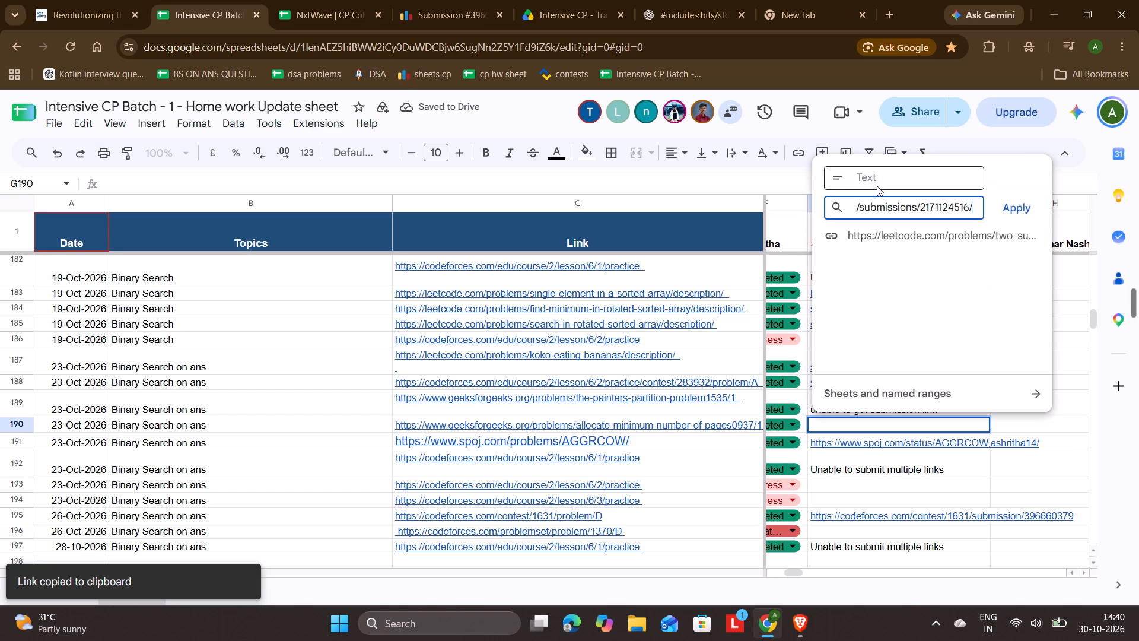
click(879, 179)
text(submission link)
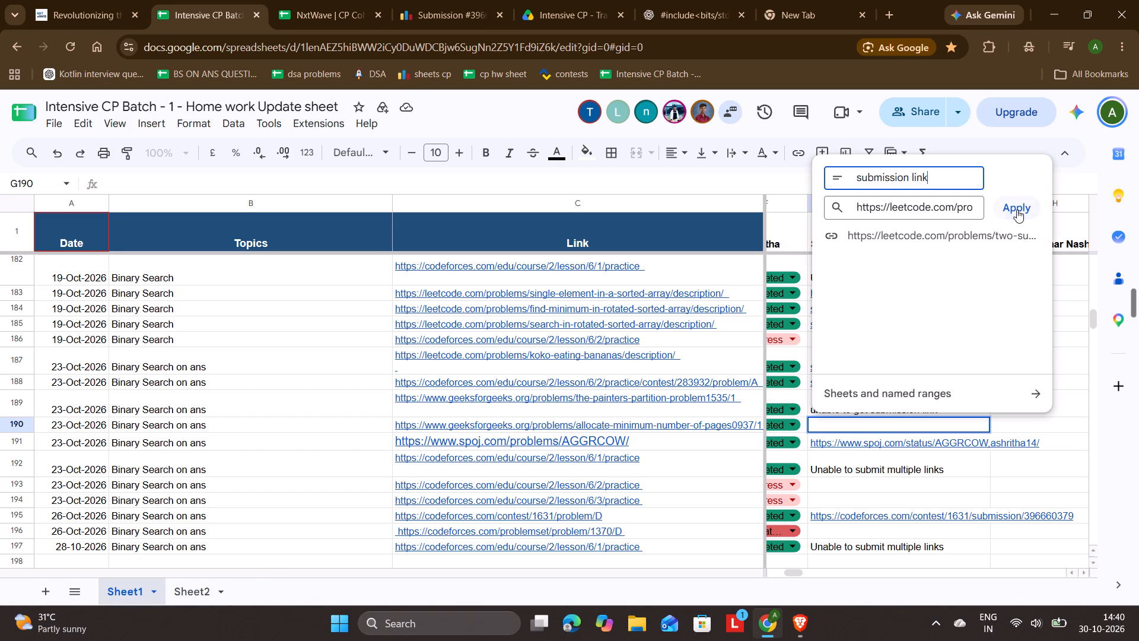
click(1017, 209)
scroll(931, 368, down, 1)
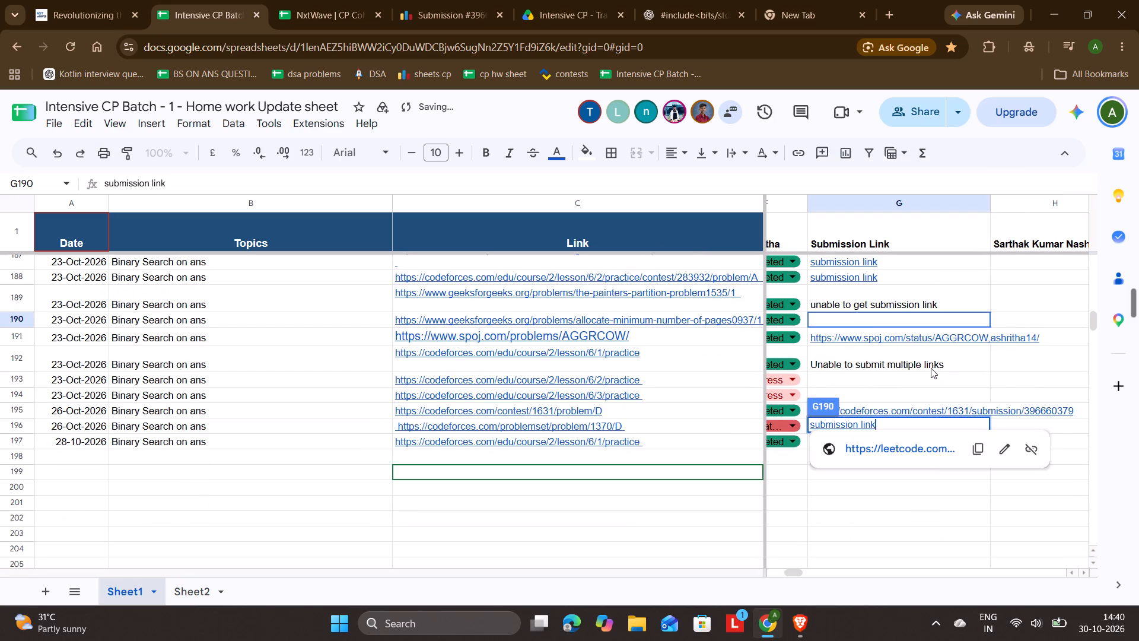
scroll(900, 327, up, 1)
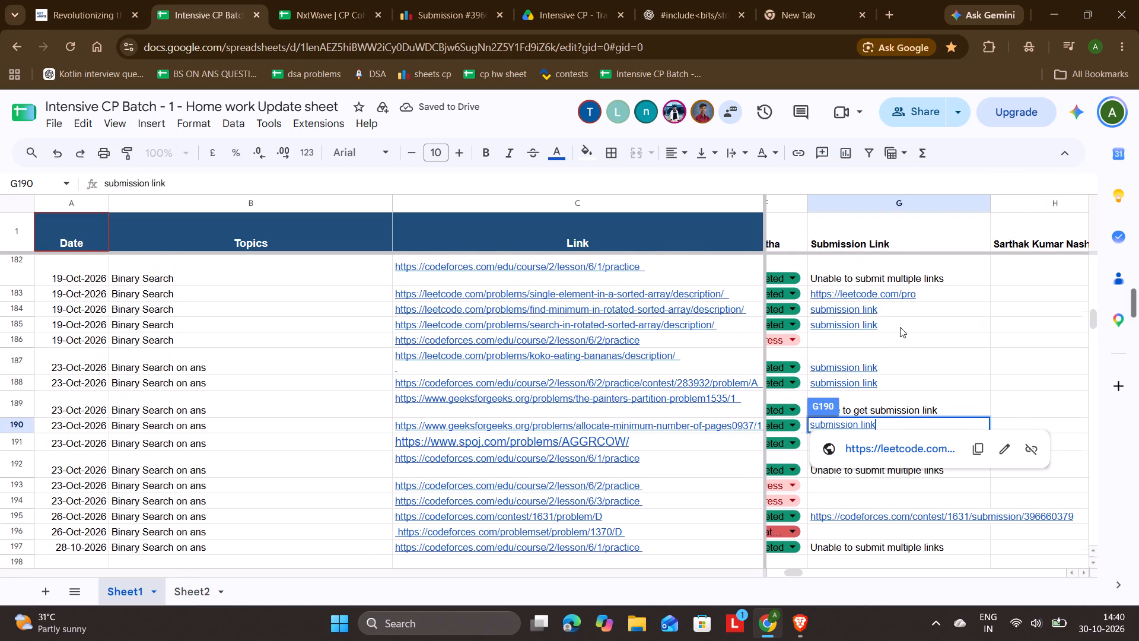
scroll(900, 327, up, 1)
click(900, 327)
Copy the full SPOJ AGGRCOW status URL from G191 and clear the cell.
scroll(918, 427, down, 1)
click(918, 427)
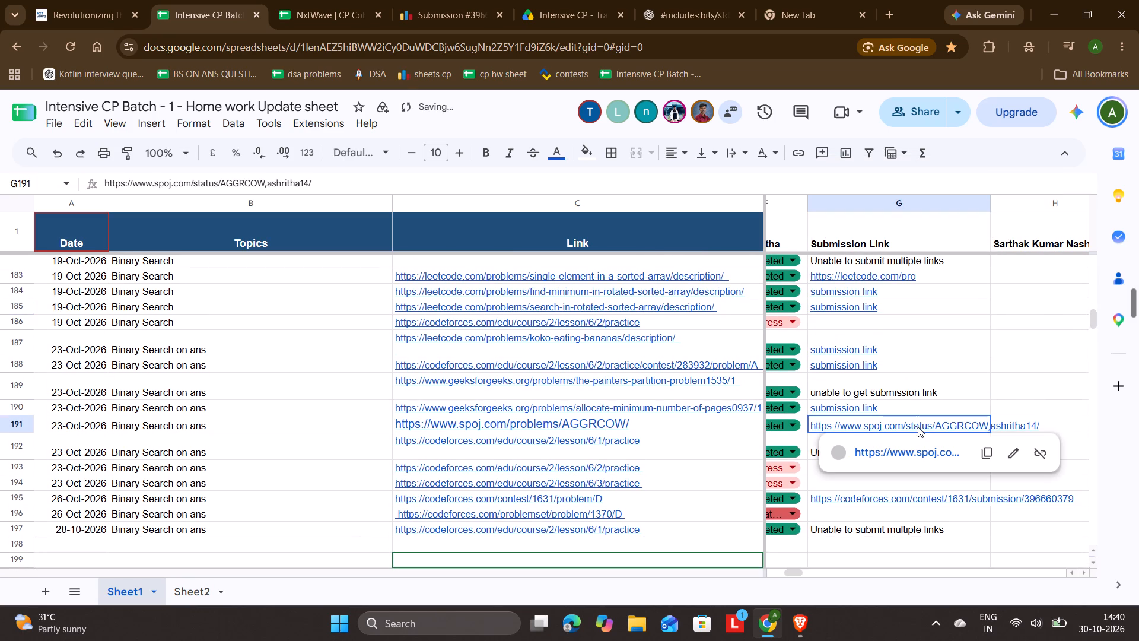
double_click(918, 427)
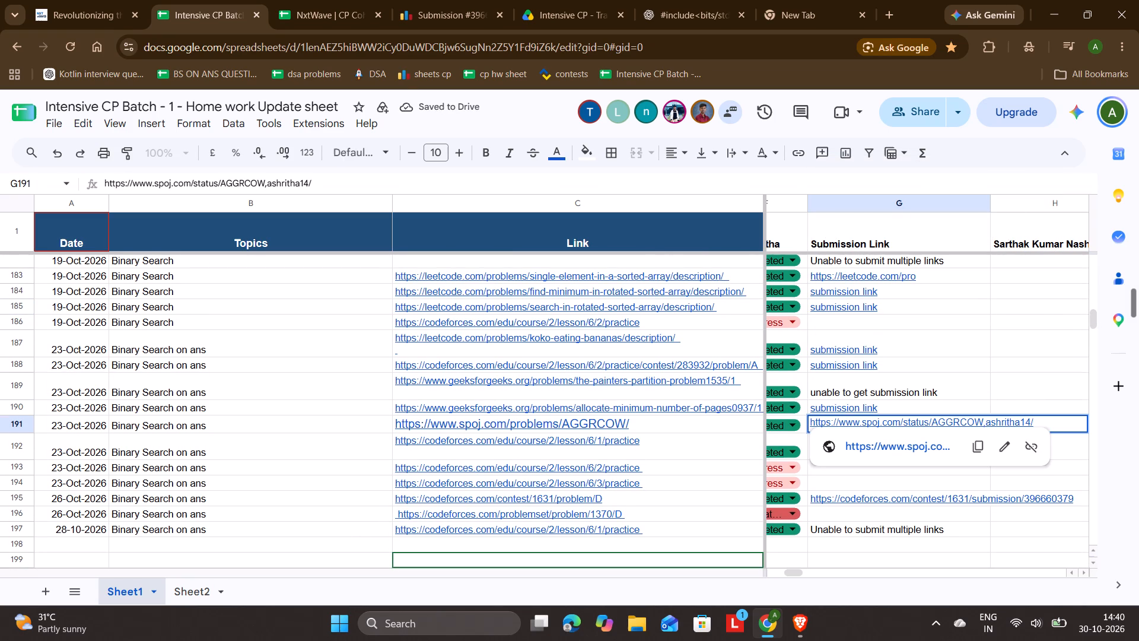
key(ctrl+a)
key(ctrl+c)
key(BackSpace)
Insert a link in G191 to the copied SPOJ AGGRCOW status URL, with display text submission link.
click(902, 373)
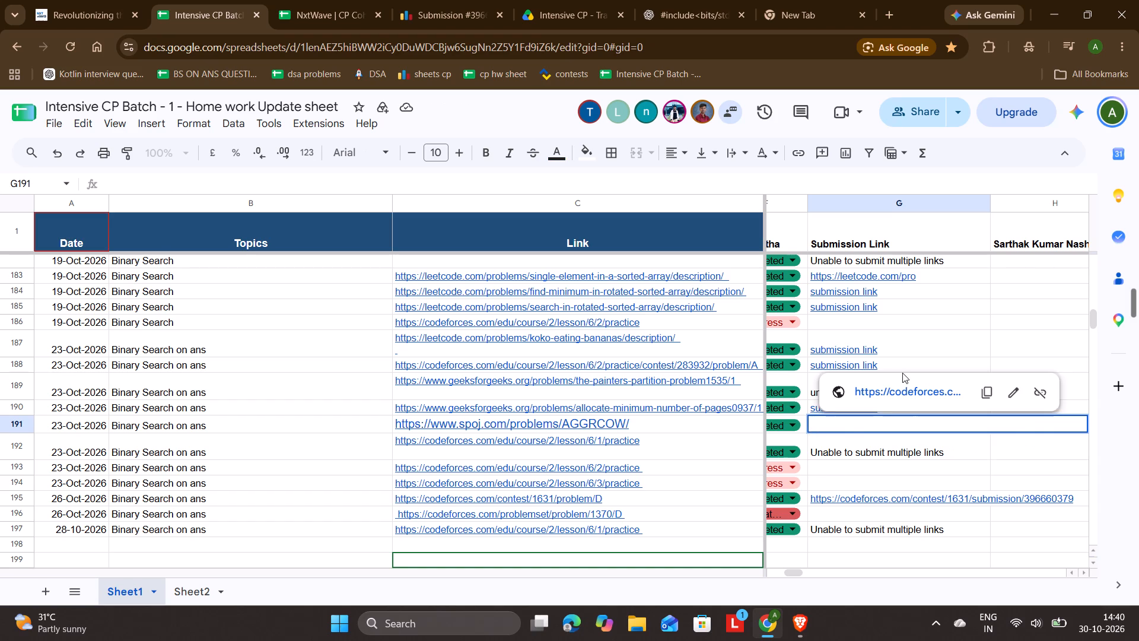
click(864, 420)
click(871, 481)
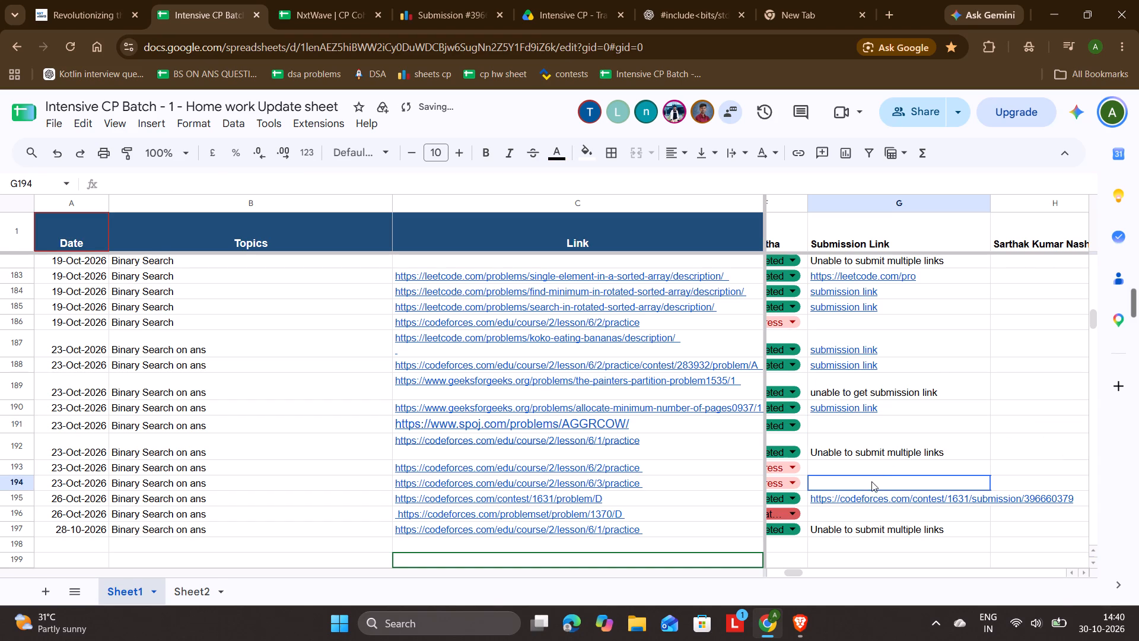
click(851, 424)
key(ctrl+k)
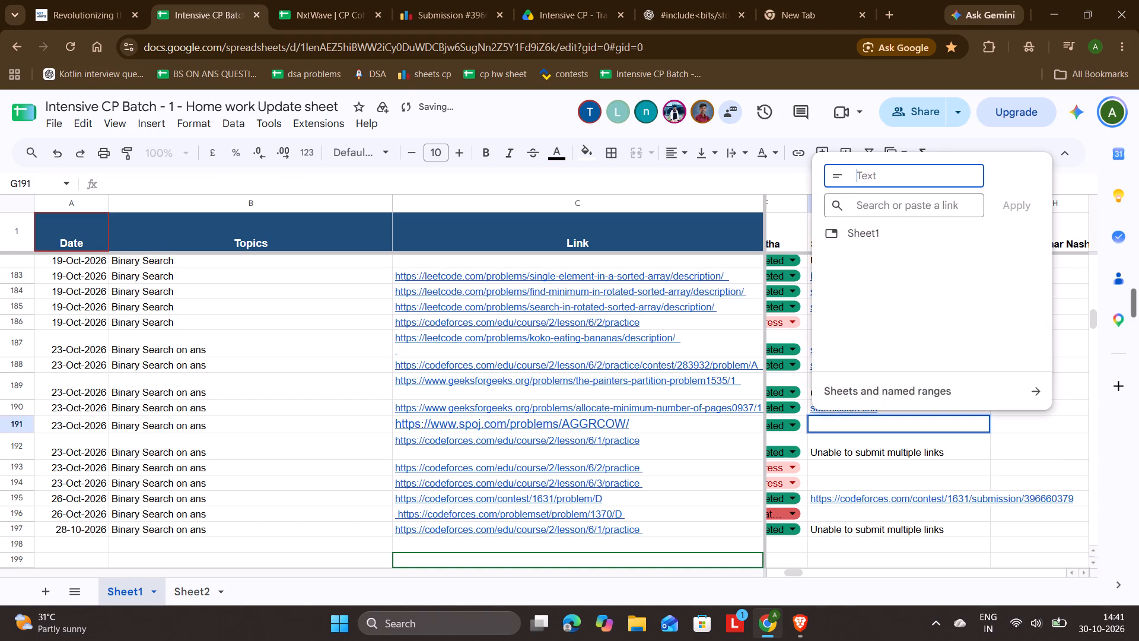
click(858, 202)
key(ctrl+v)
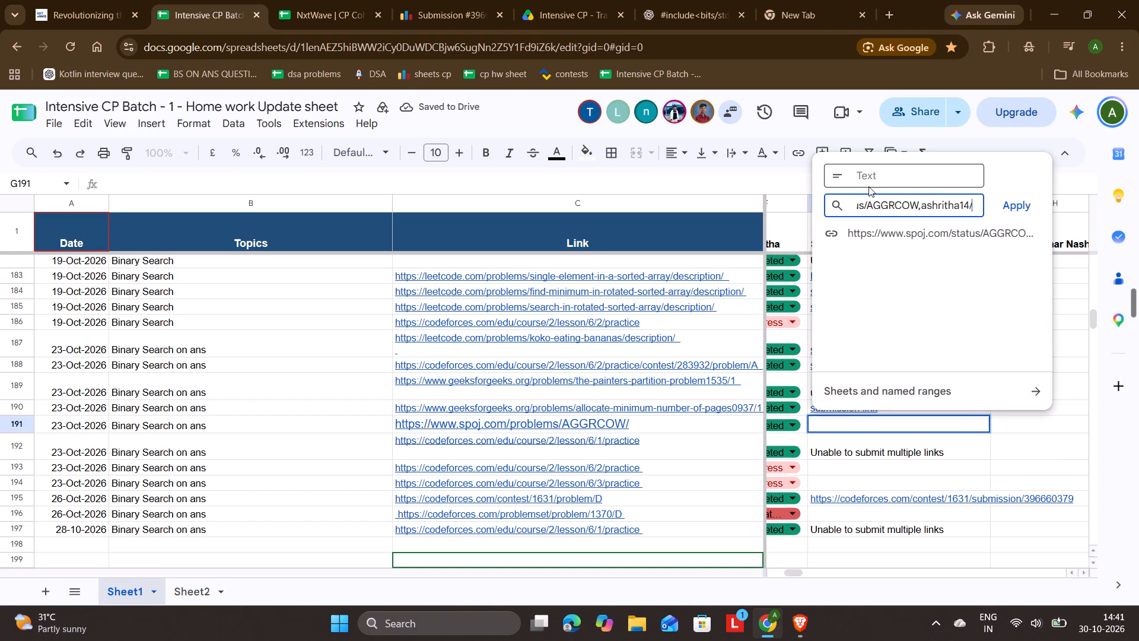
click(871, 182)
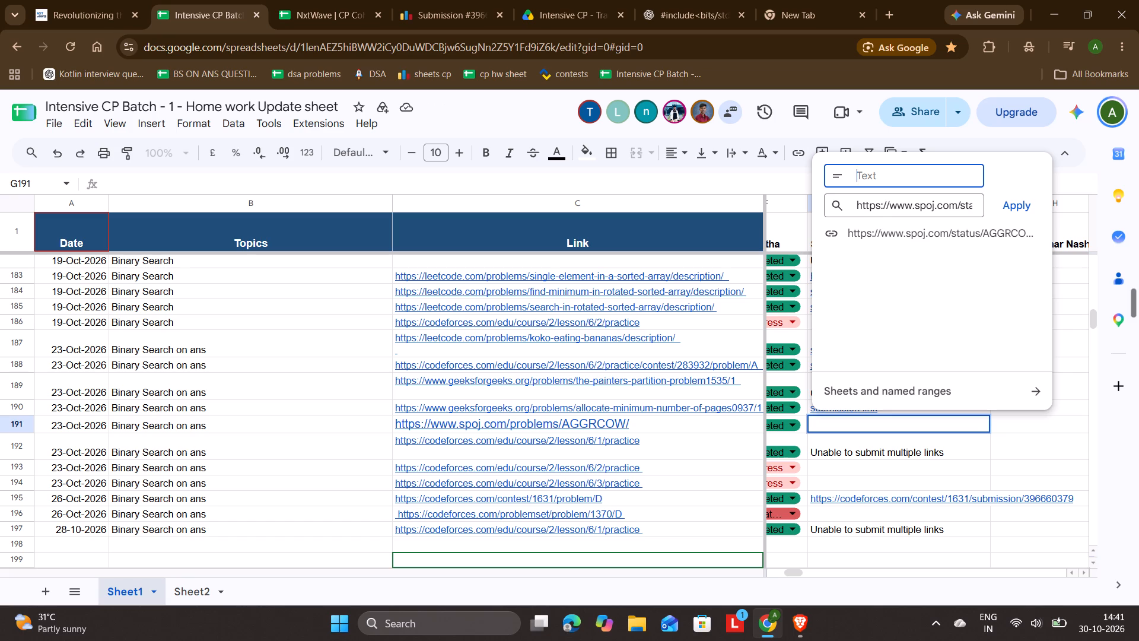
text(submission link)
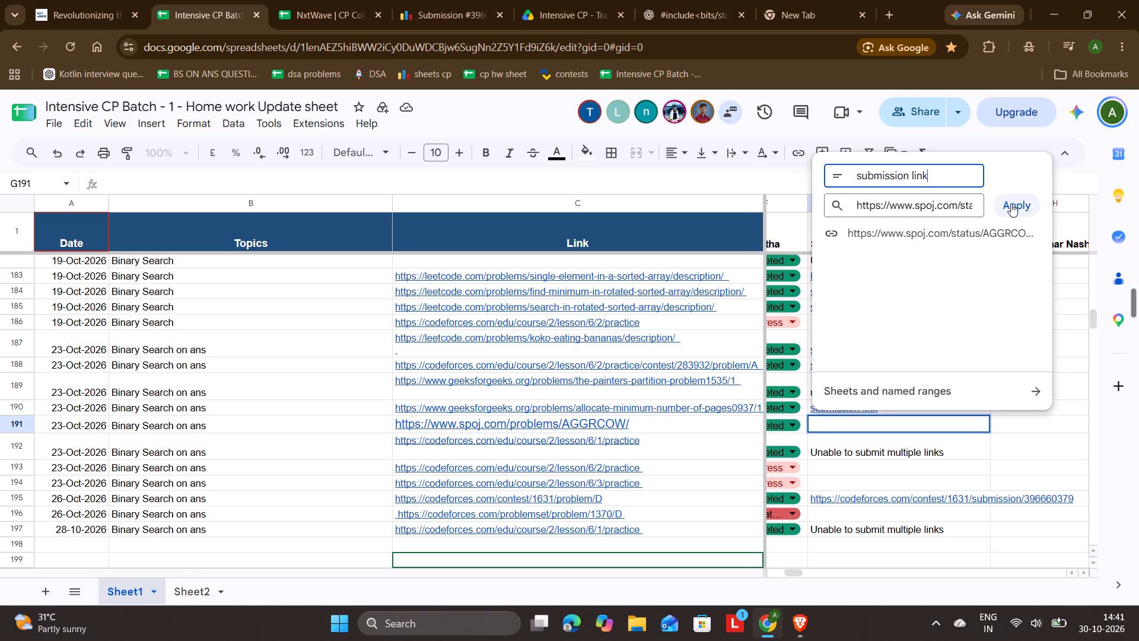
click(1011, 204)
click(934, 396)
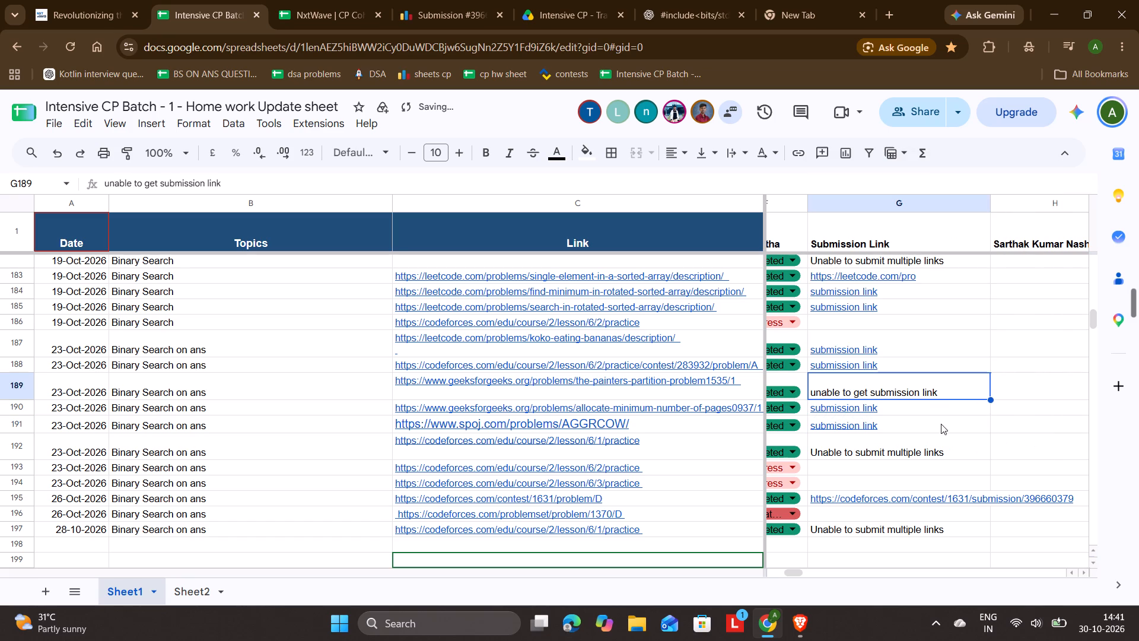
Copy the full Codeforces contest 1631 submission URL from G195 and clear the cell.
scroll(941, 424, down, 1)
click(928, 452)
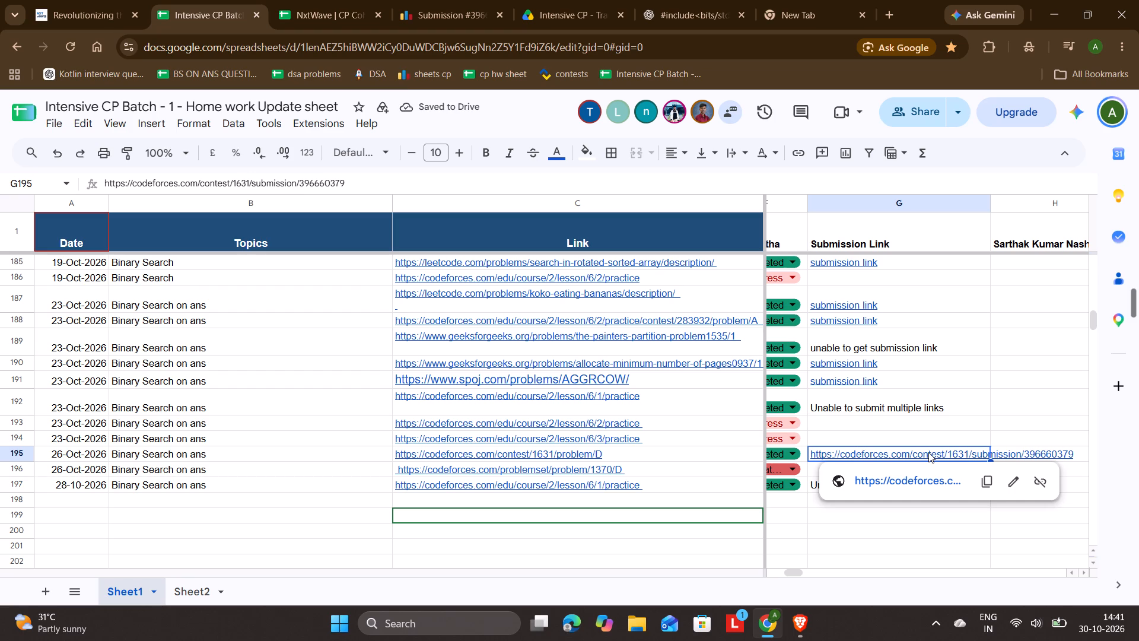
key(ctrl+a)
key(ctrl+c)
double_click(928, 452)
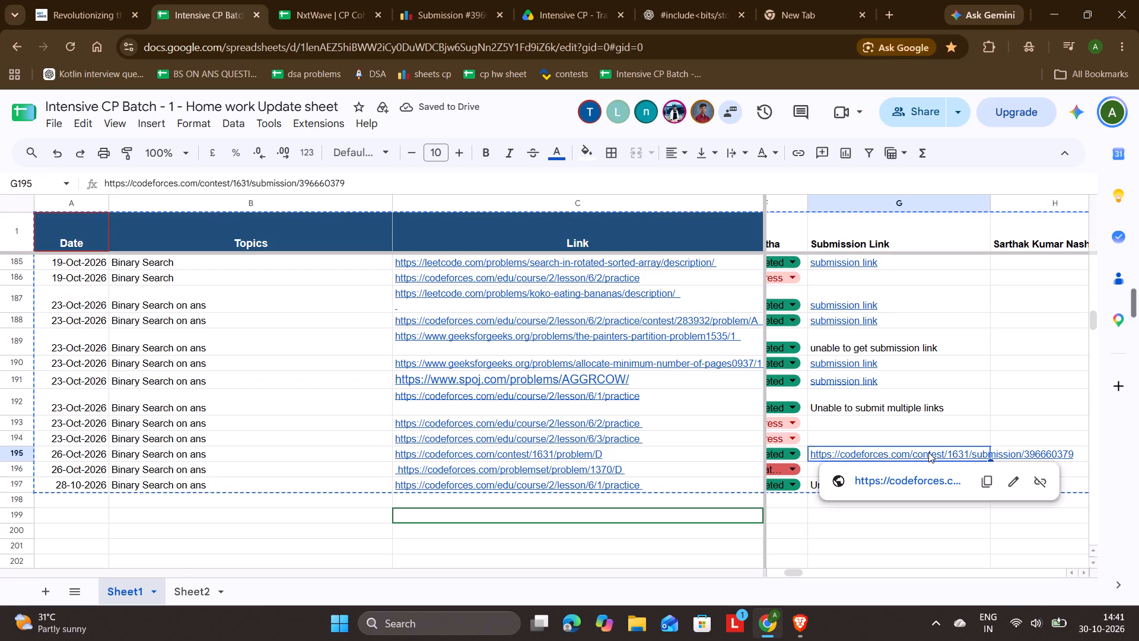
key(ctrl+a)
key(ctrl+c)
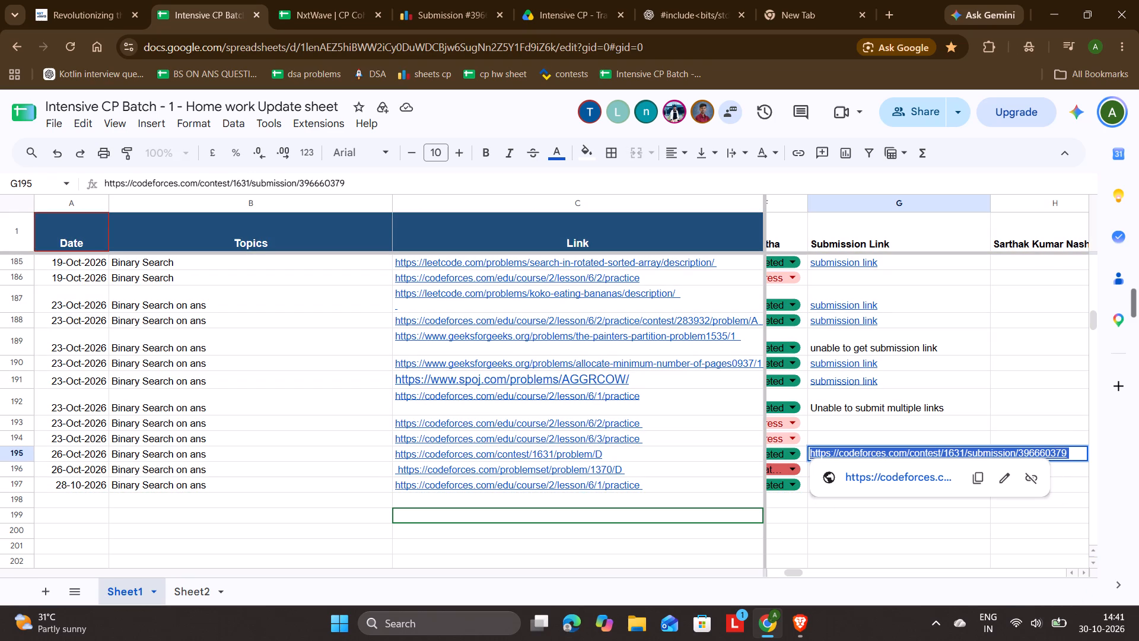
key(BackSpace)
Insert a link in G195 to the copied Codeforces contest 1631 submission URL, with display text submission link.
click(903, 459)
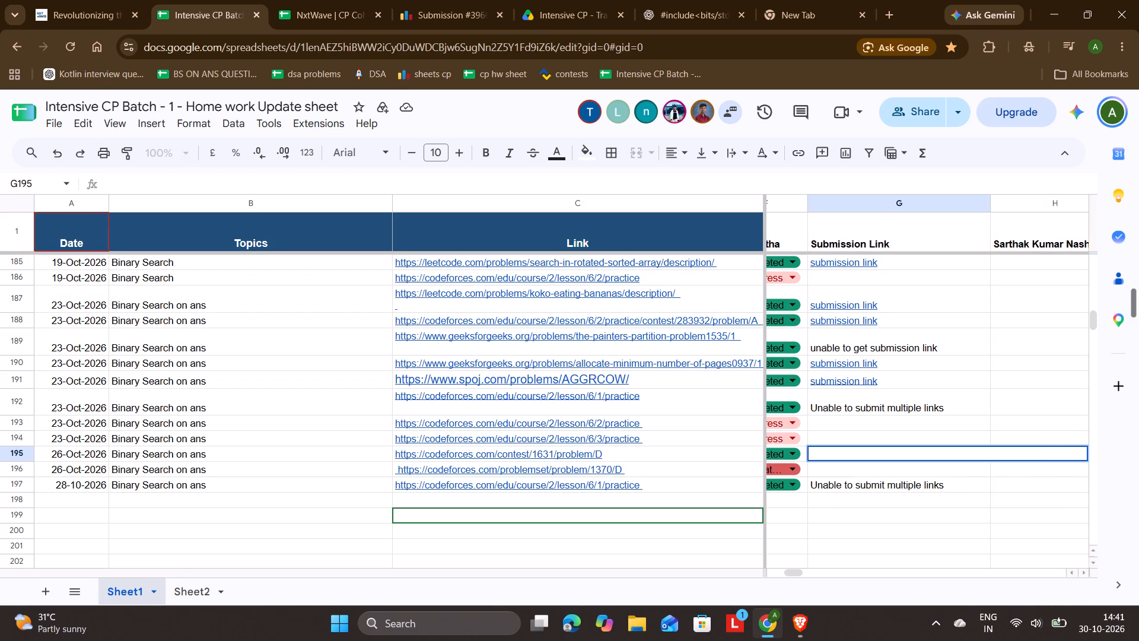
key(ctrl+k)
click(892, 235)
key(ctrl+v)
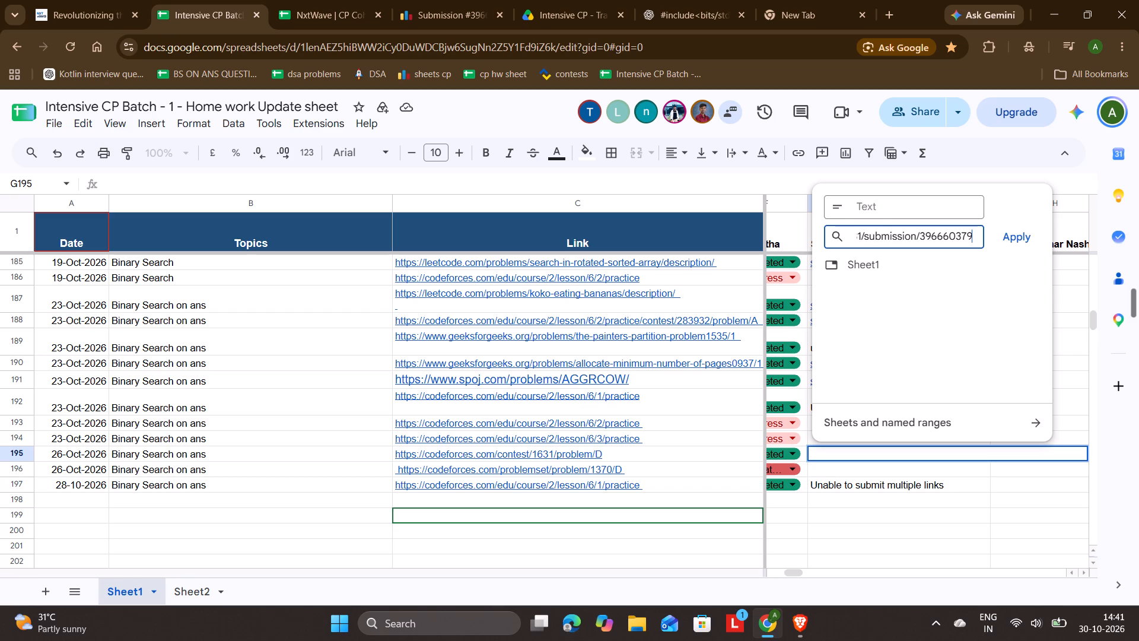
click(870, 207)
text(submission link)
click(1015, 234)
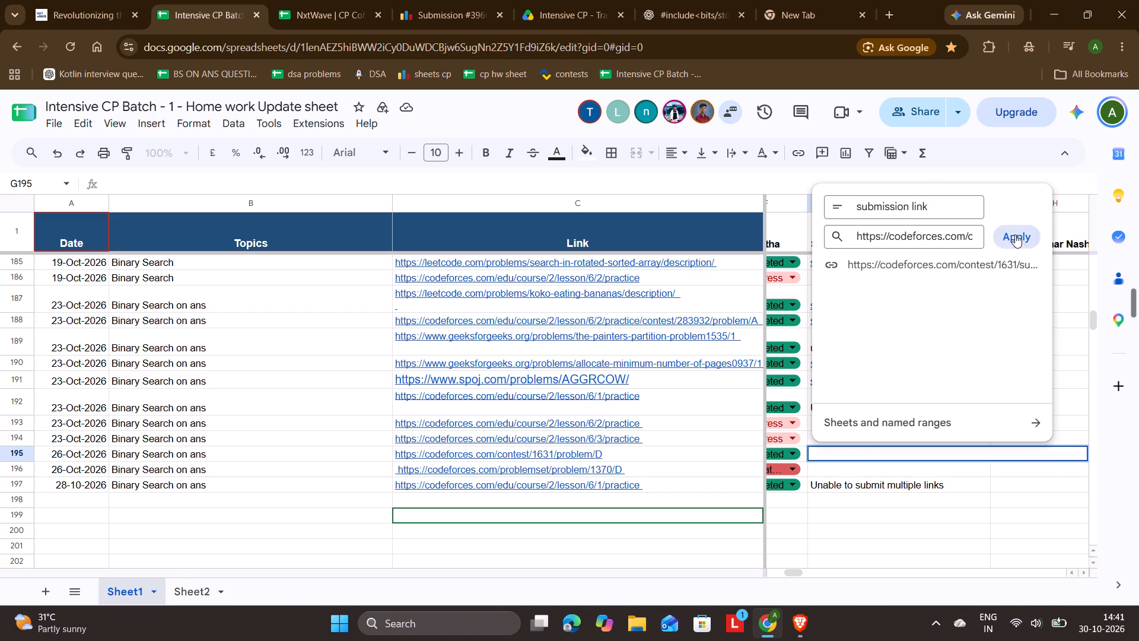
click(937, 423)
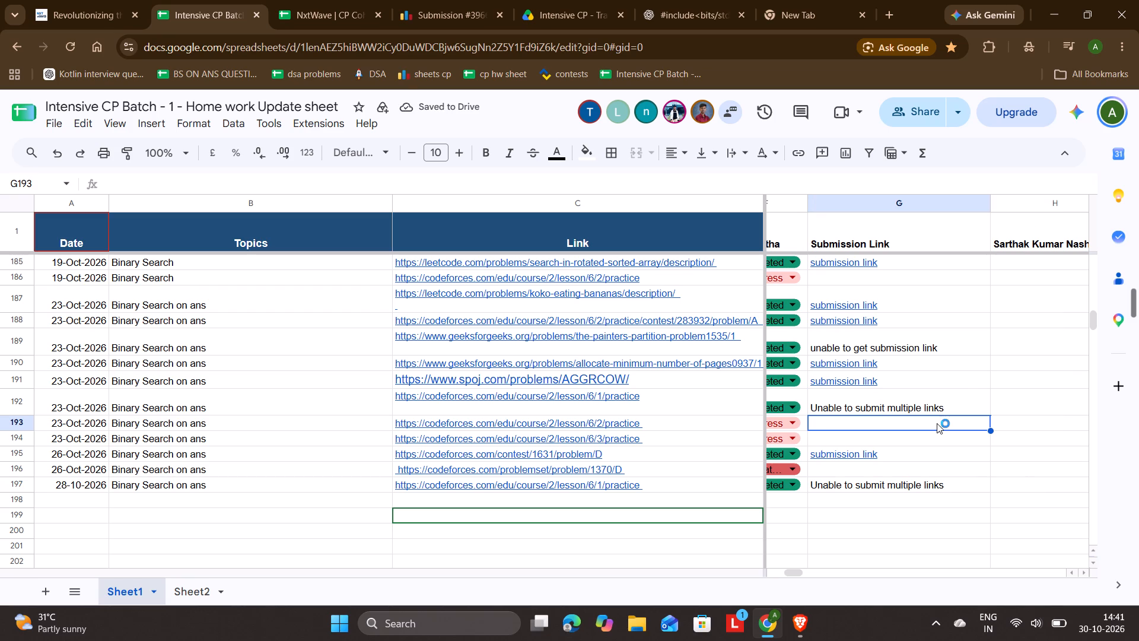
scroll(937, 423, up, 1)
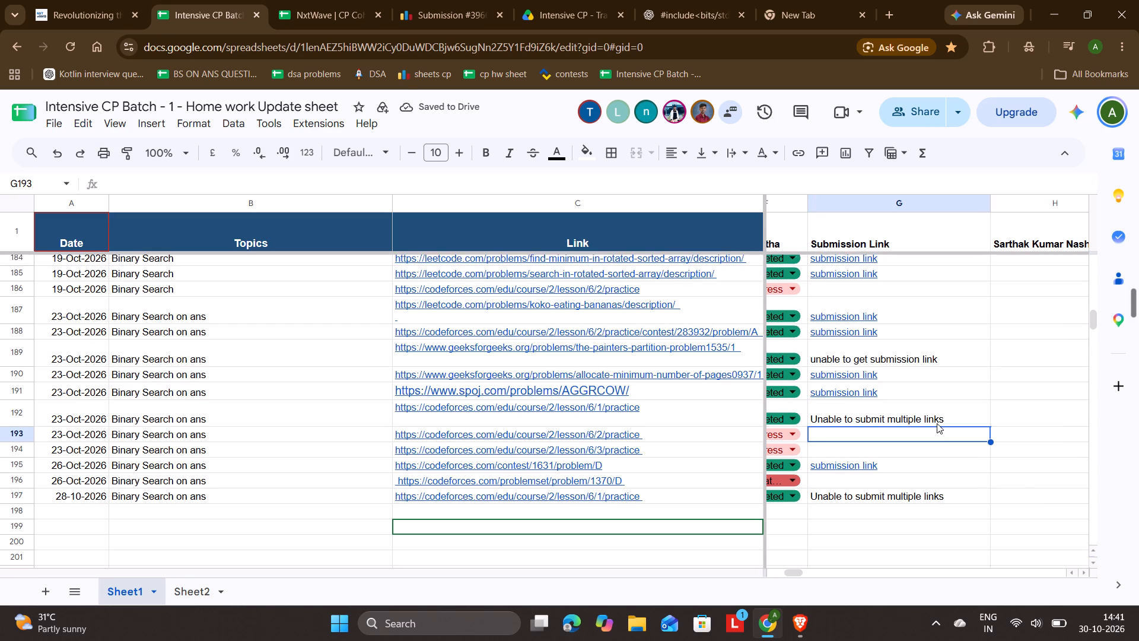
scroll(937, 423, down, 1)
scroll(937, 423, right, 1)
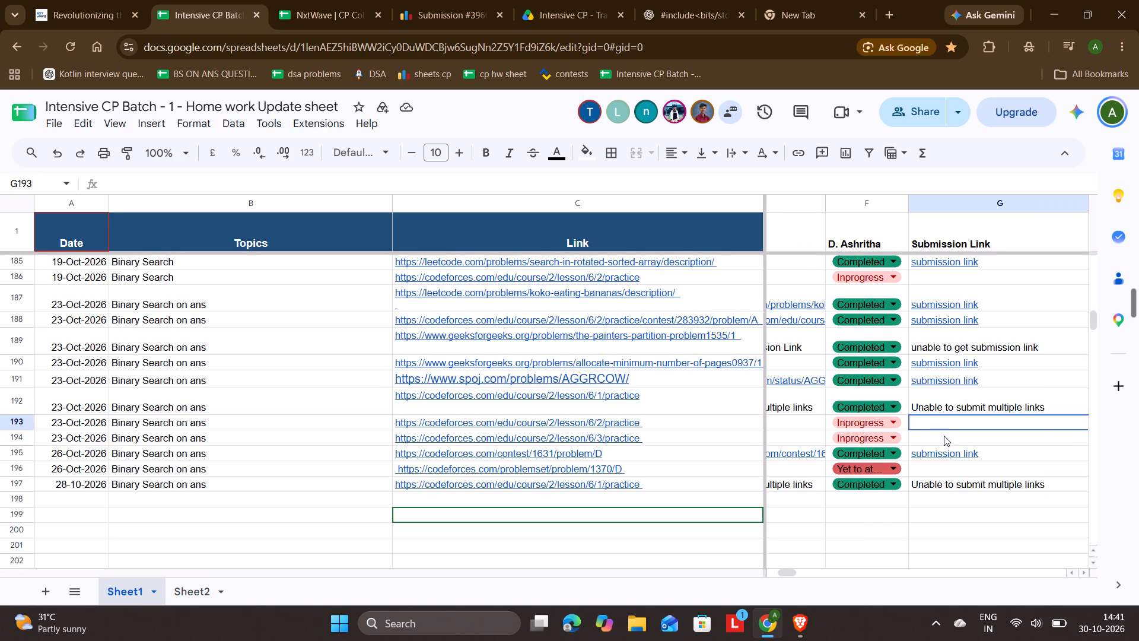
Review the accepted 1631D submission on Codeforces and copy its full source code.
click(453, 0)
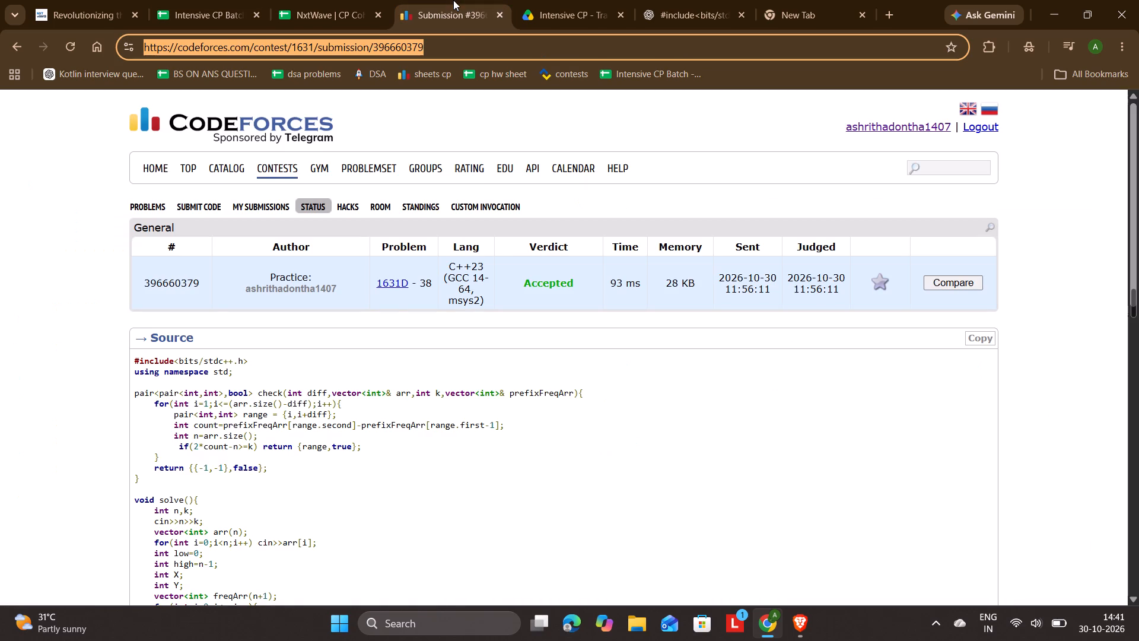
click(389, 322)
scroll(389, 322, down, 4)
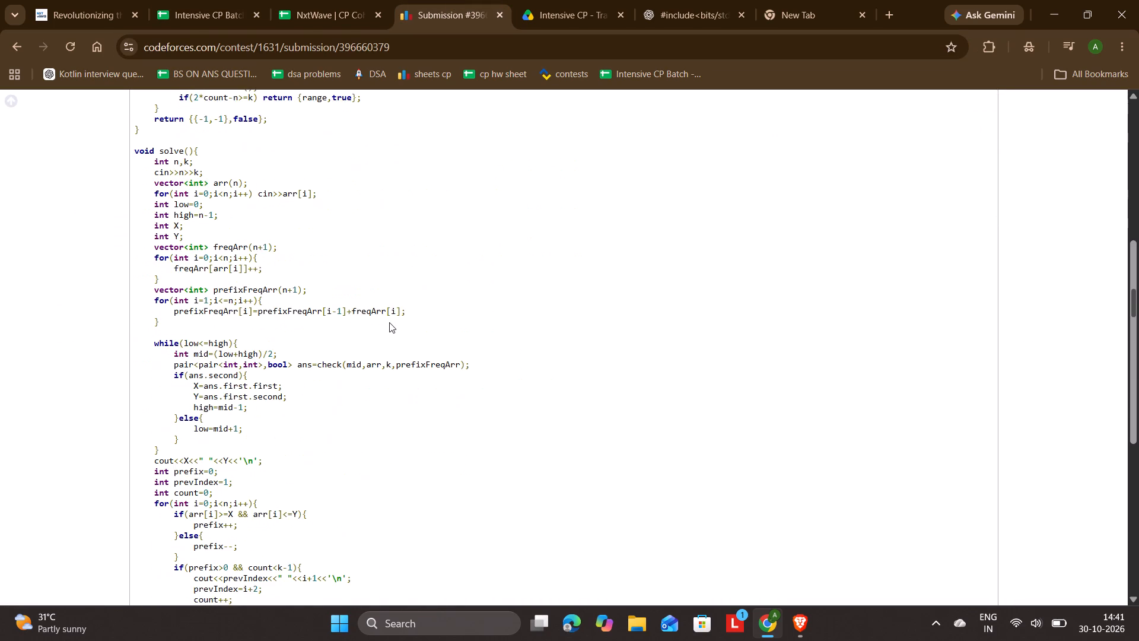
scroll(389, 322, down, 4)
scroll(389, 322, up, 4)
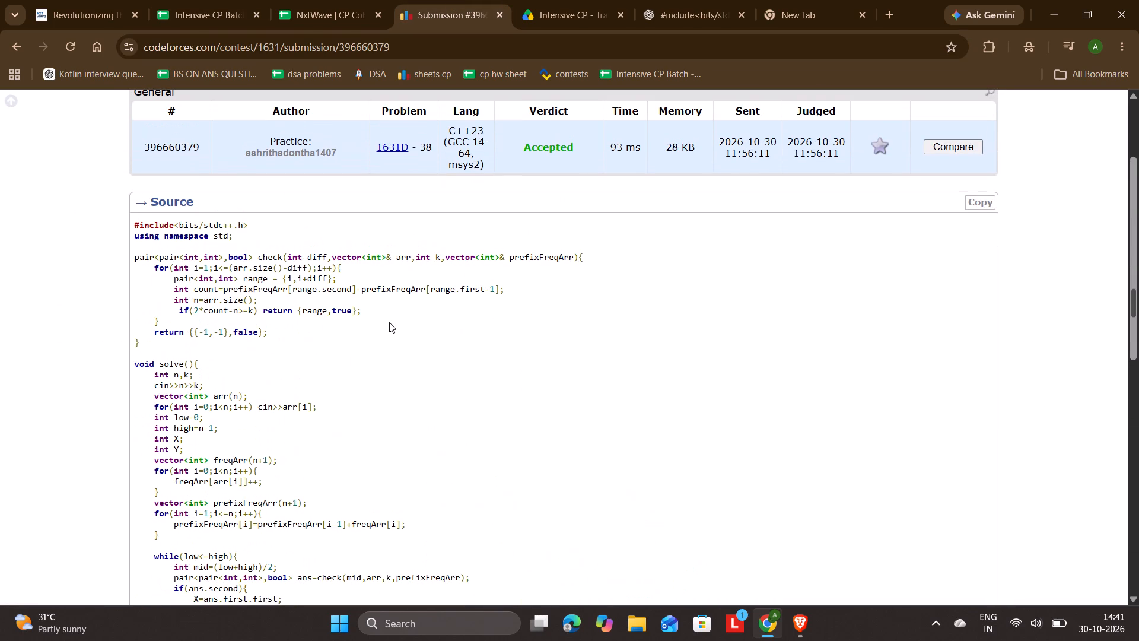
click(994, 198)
Copy the entire C++ range and partition solution from the NxtWave code playground.
click(510, 0)
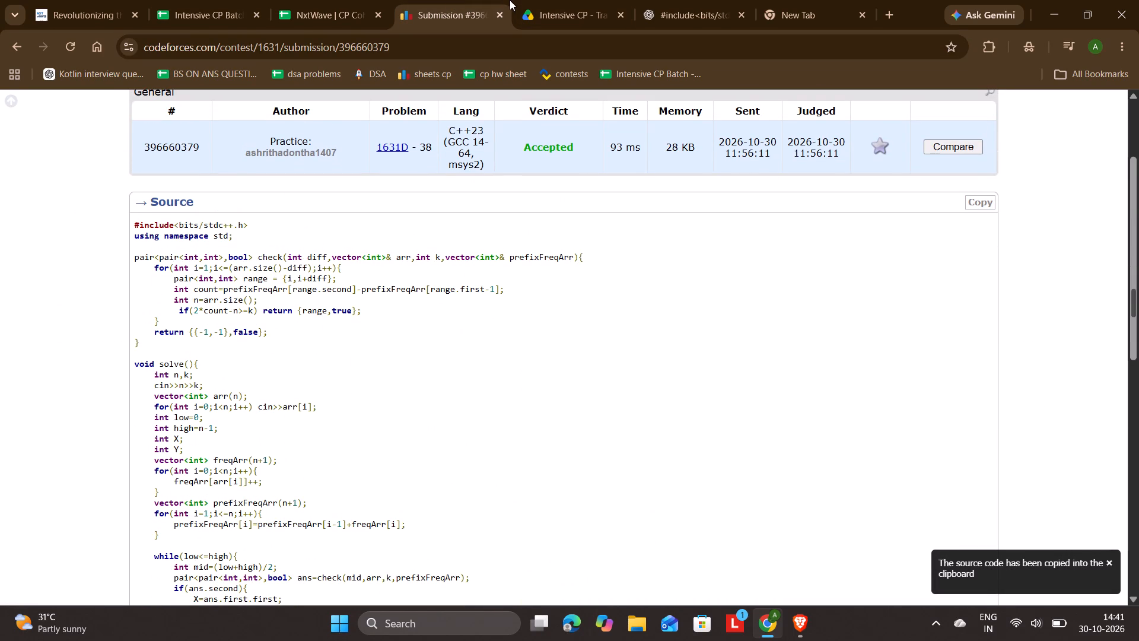
click(329, 0)
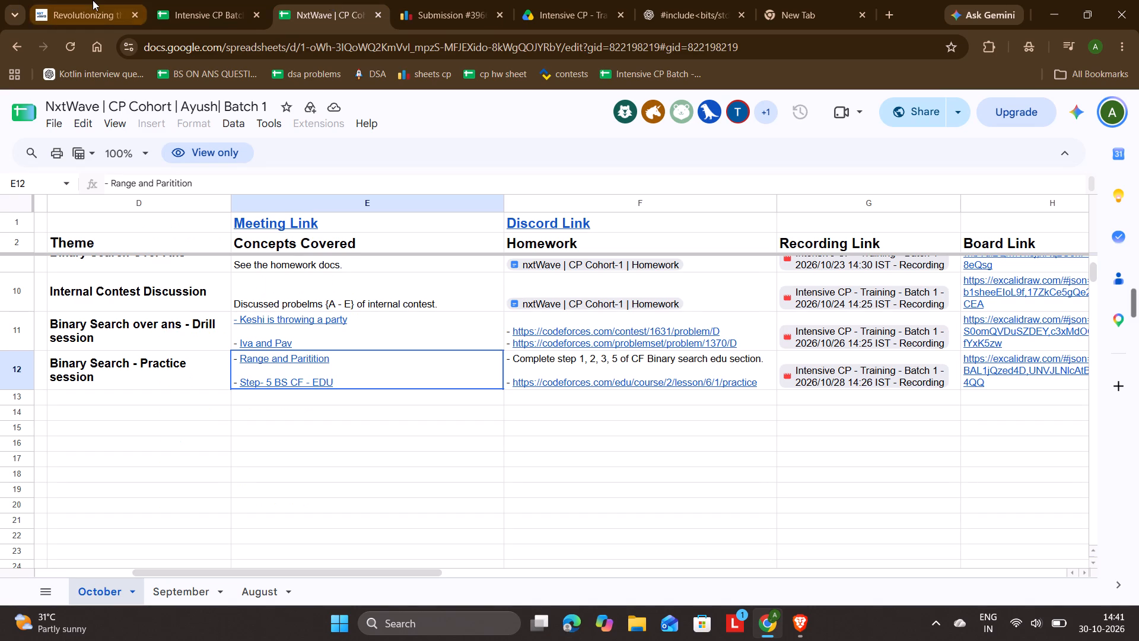
click(93, 0)
click(315, 307)
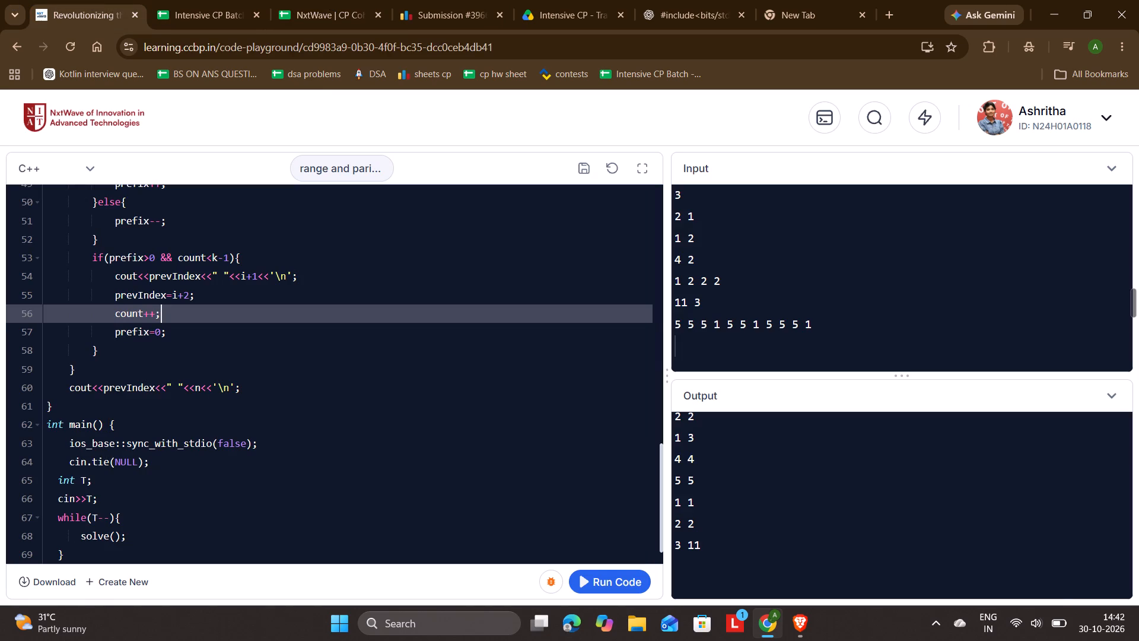
click(299, 342)
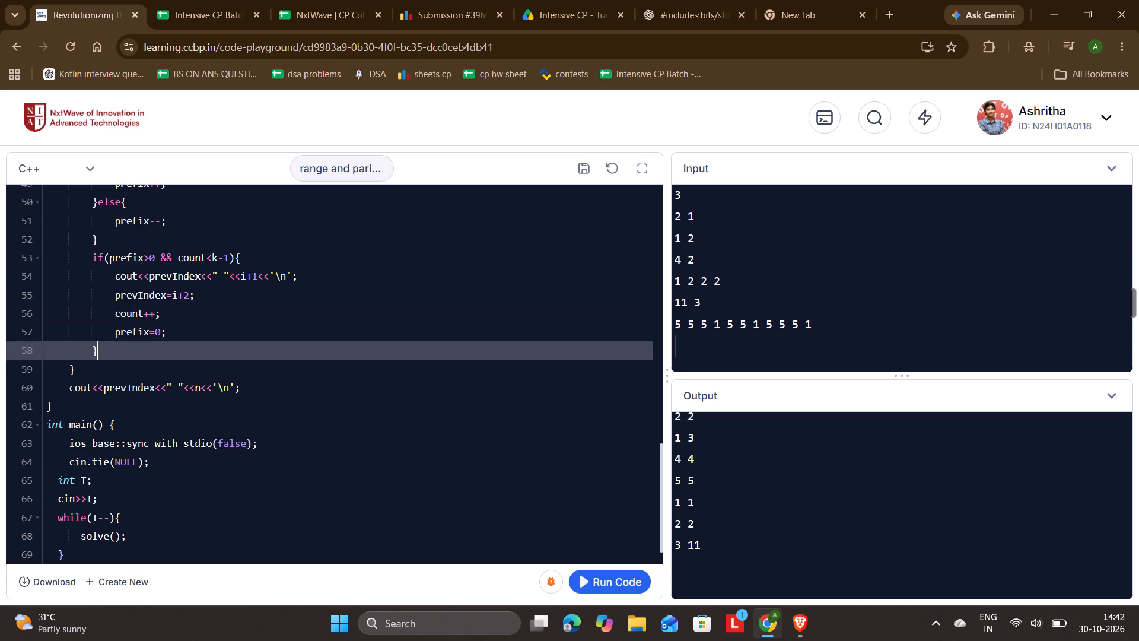
key(ctrl+a)
key(ctrl+c)
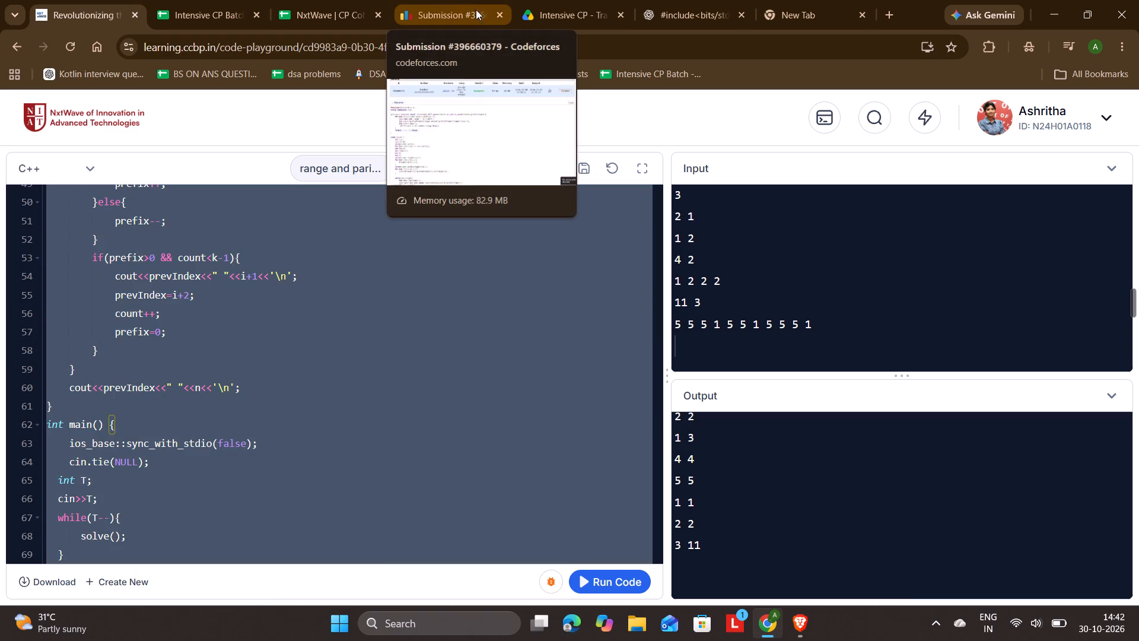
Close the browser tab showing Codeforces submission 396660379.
click(496, 15)
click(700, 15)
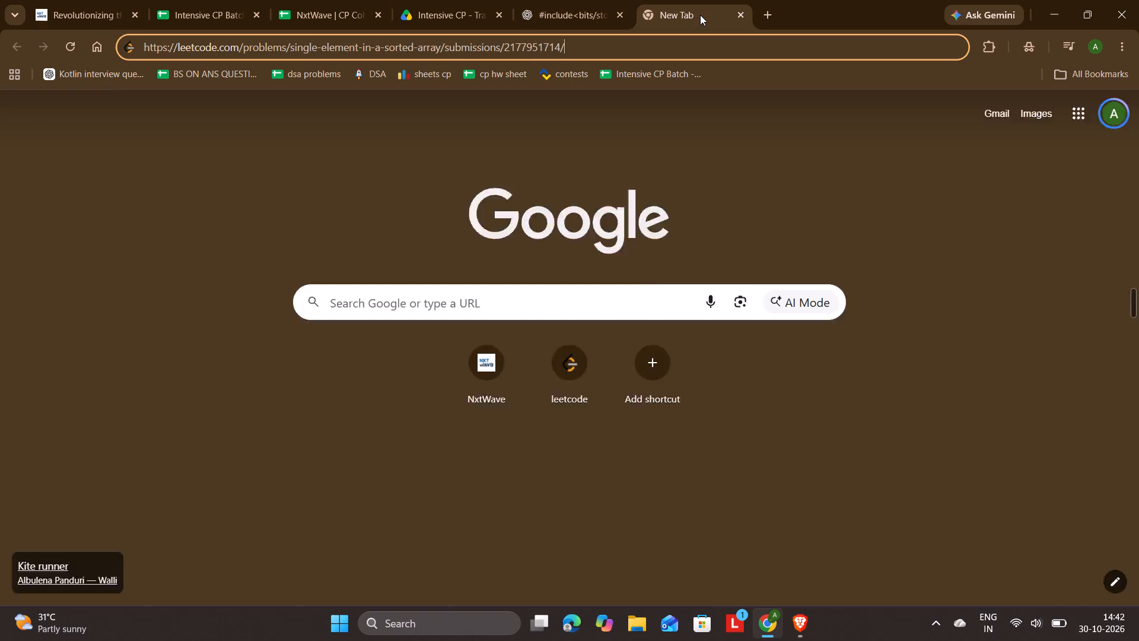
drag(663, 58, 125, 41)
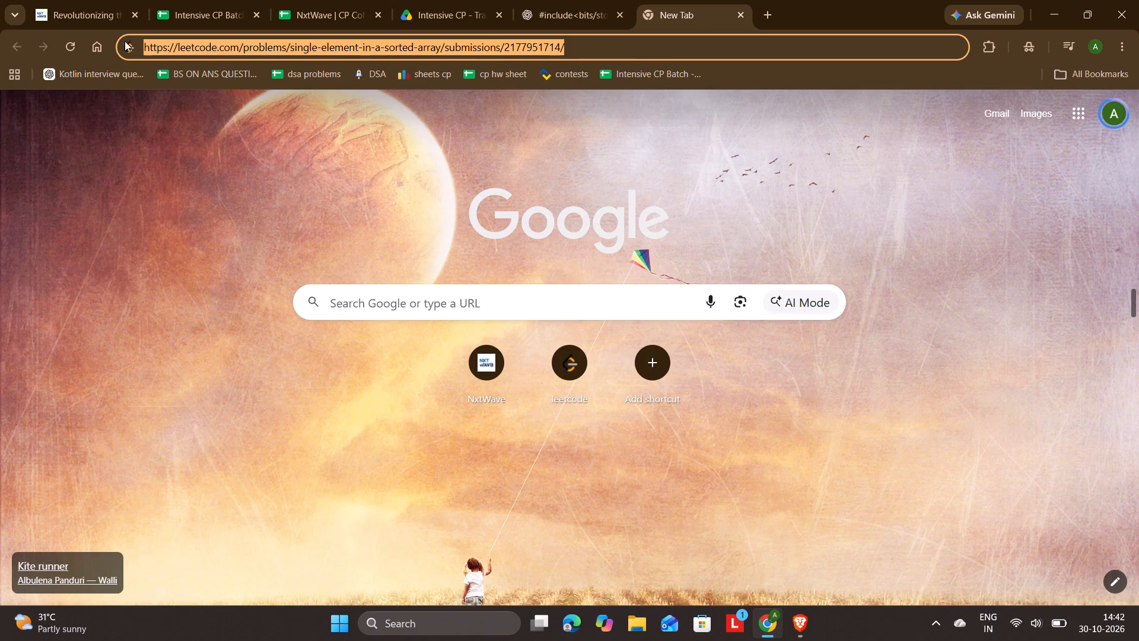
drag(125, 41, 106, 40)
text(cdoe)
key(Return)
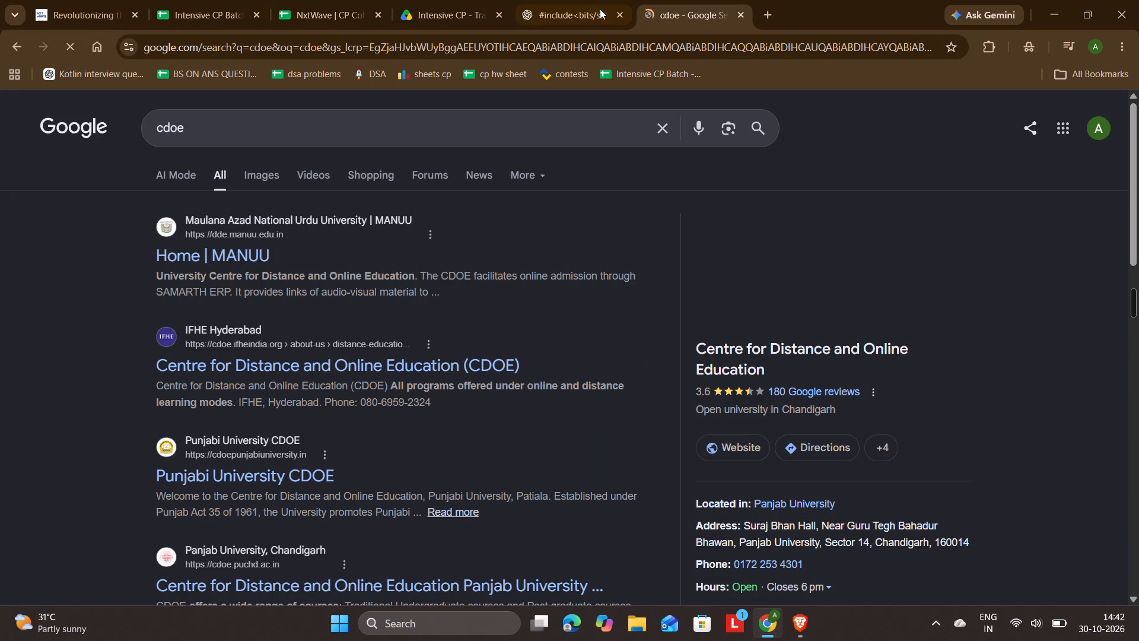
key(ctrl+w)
Open Codeforces in a new browser tab and go to the Intensive CP Cohort group in the account's groups.
key(ctrl+t)
text(code)
key(Return)
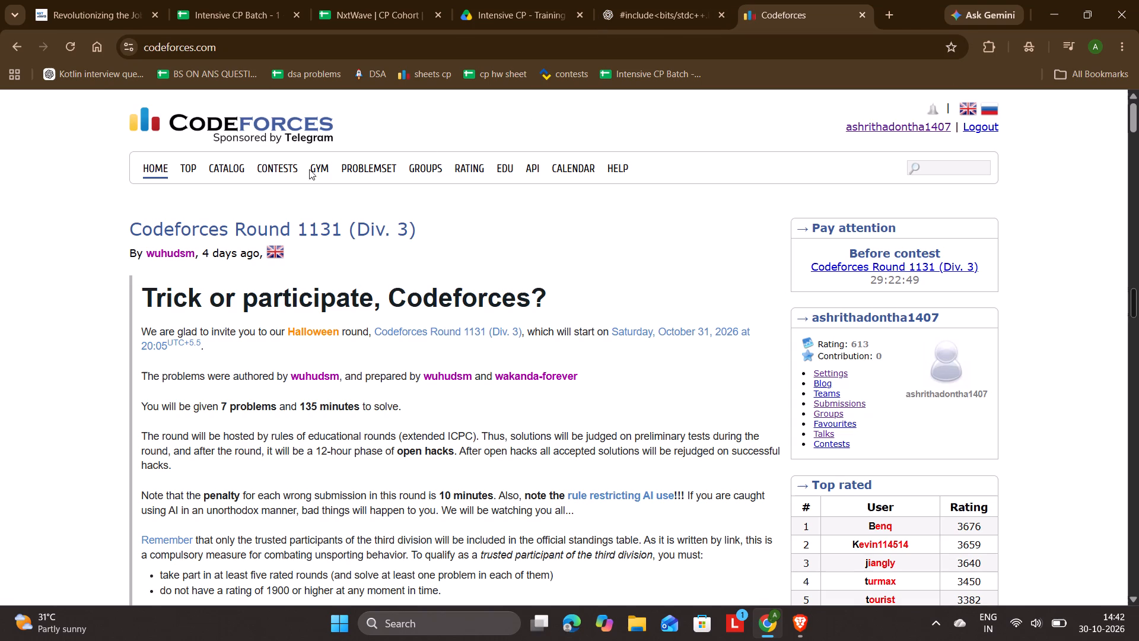
click(420, 169)
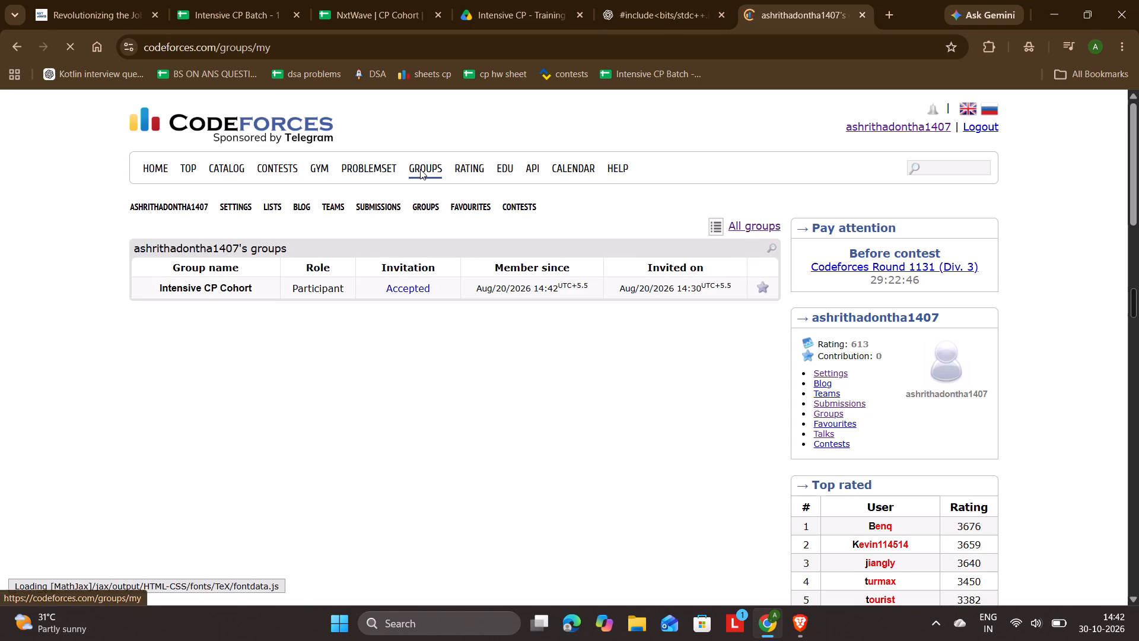
click(240, 288)
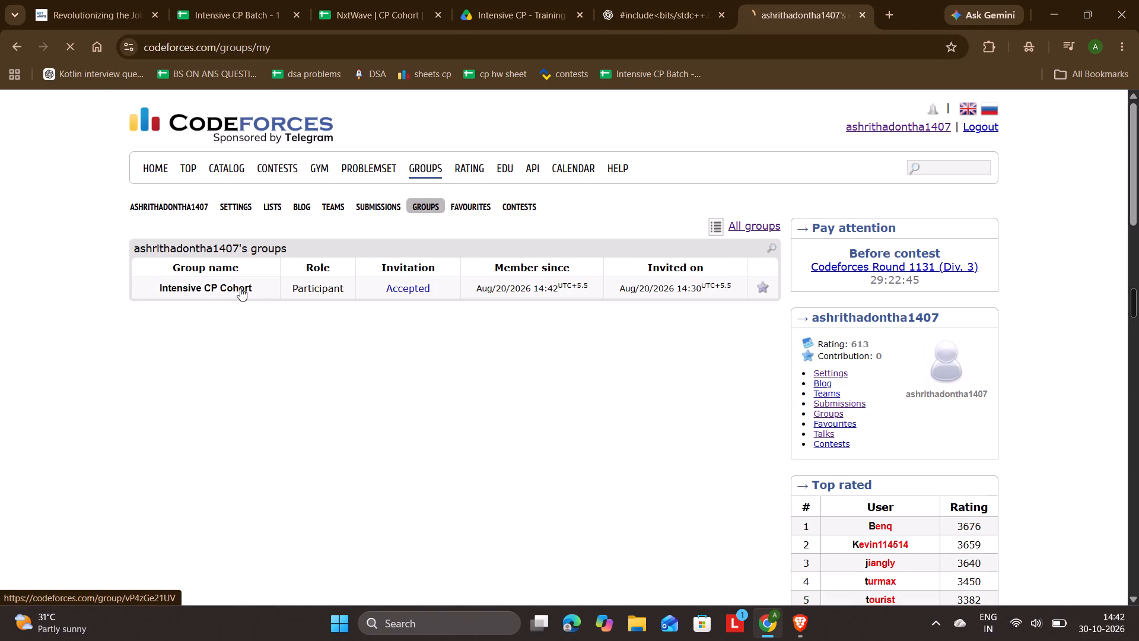